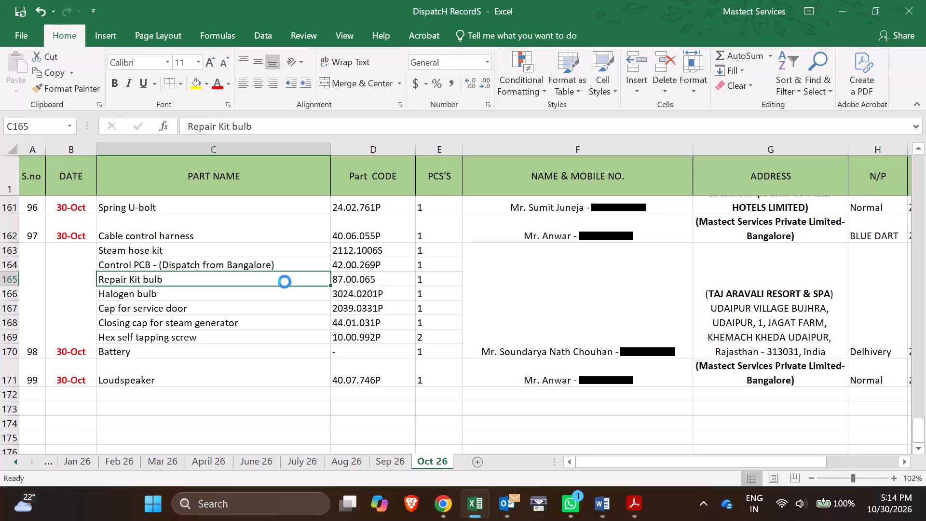
Switch between the DispatcH RecordS and DOCKET SLIP workbooks to view their October 26 entries.
key("alt+Tab")
key("alt+Tab")
key("alt+Tab")
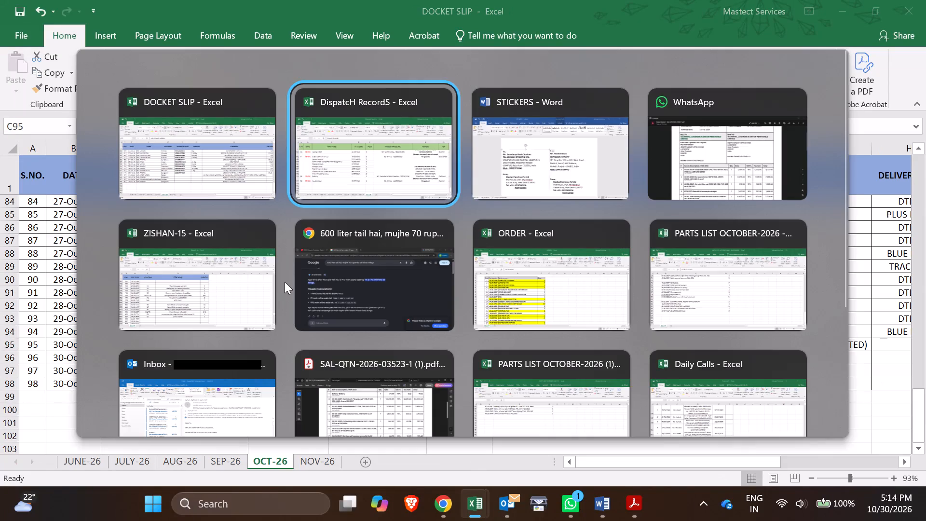
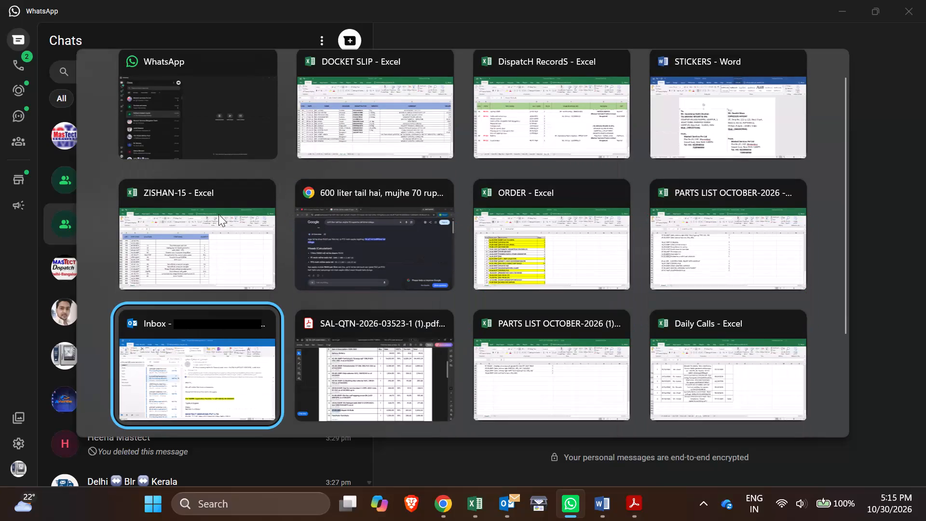
Switch to the Daily Calls workbook and review the 28/10/2026 service calls on the OCT-26 sheet, selecting the MASTER'S BAKER call.
key("alt+Tab")
key("alt+Tab")
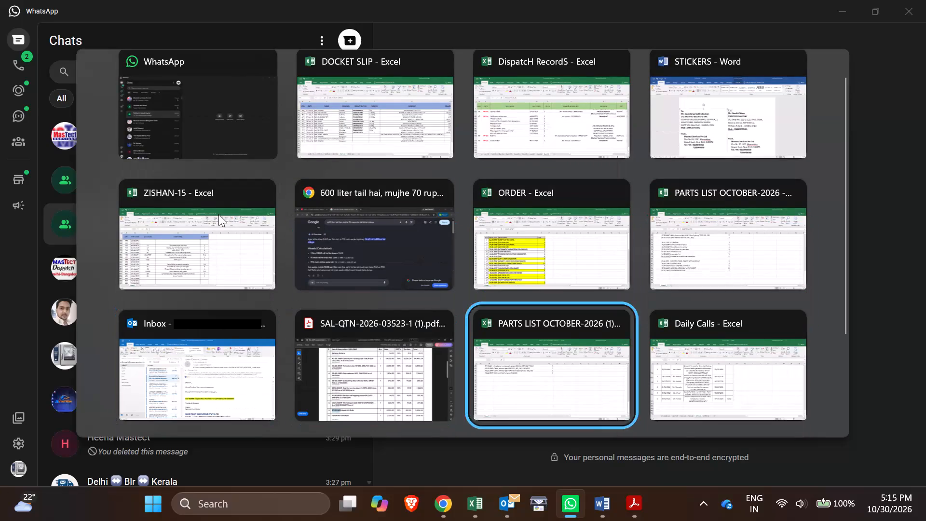
key("alt+Tab")
scroll(253, 222, "up", 2)
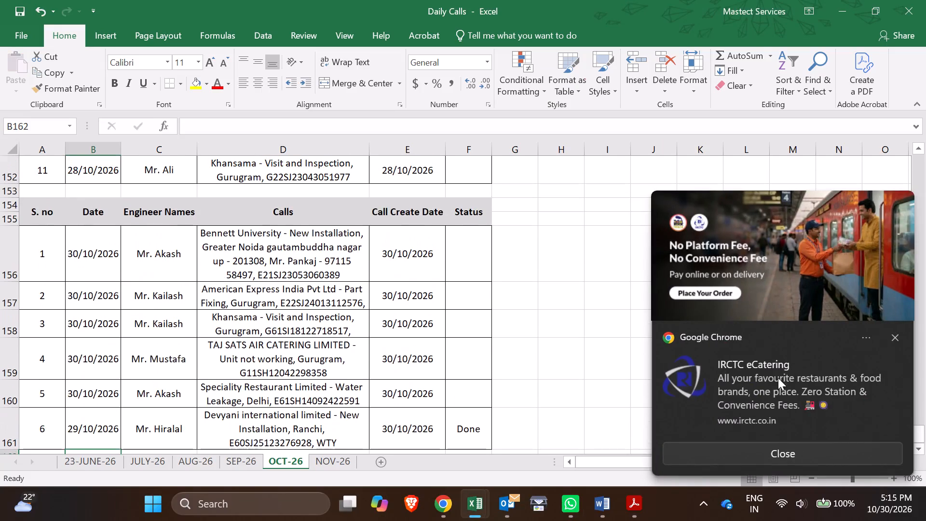
left_click(896, 338)
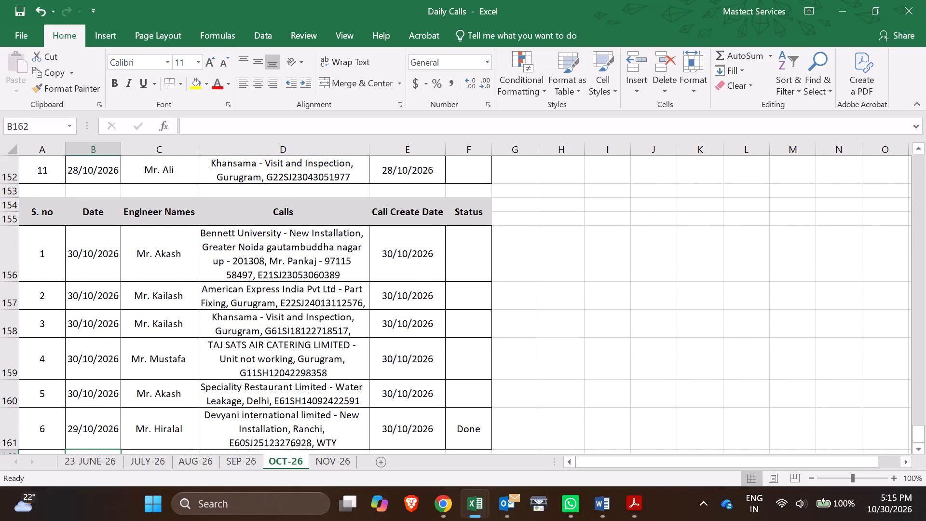
scroll(285, 259, "up", 4)
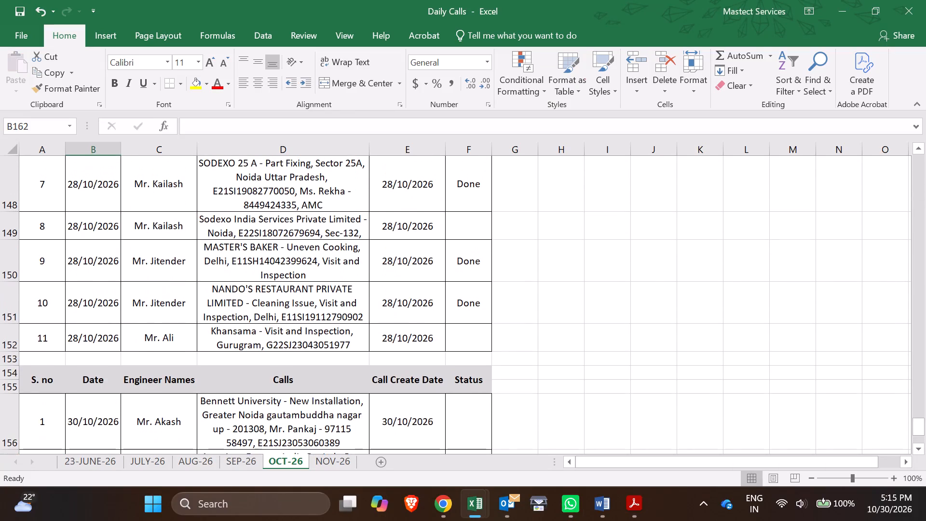
scroll(286, 231, "up", 2)
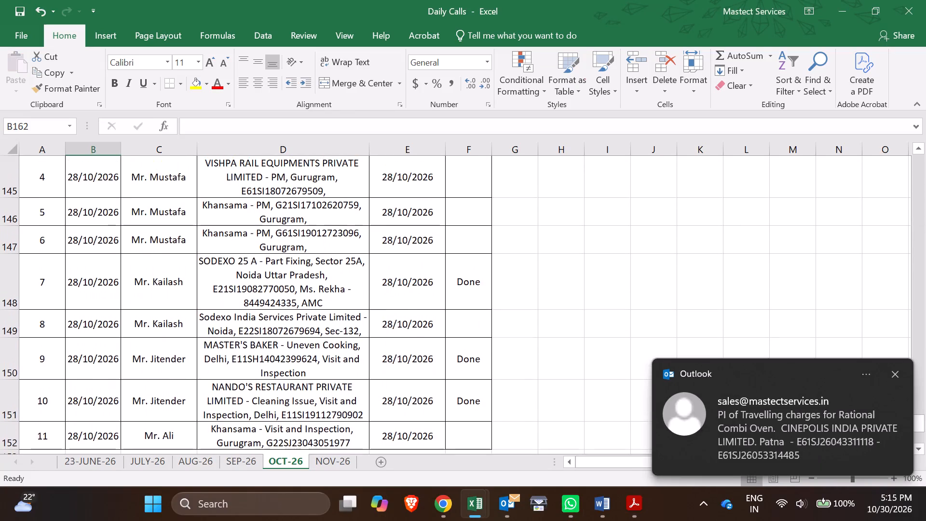
scroll(286, 231, "up", 7)
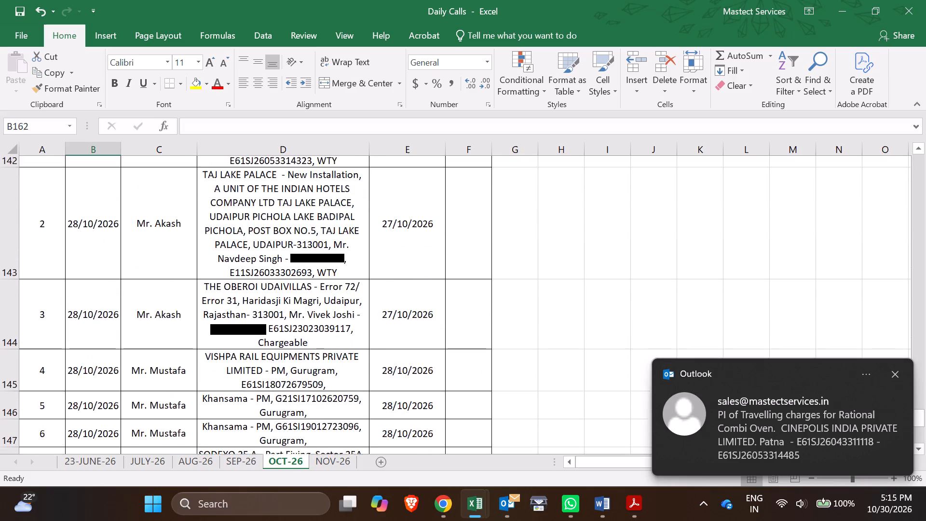
scroll(286, 231, "up", 1)
scroll(286, 231, "down", 6)
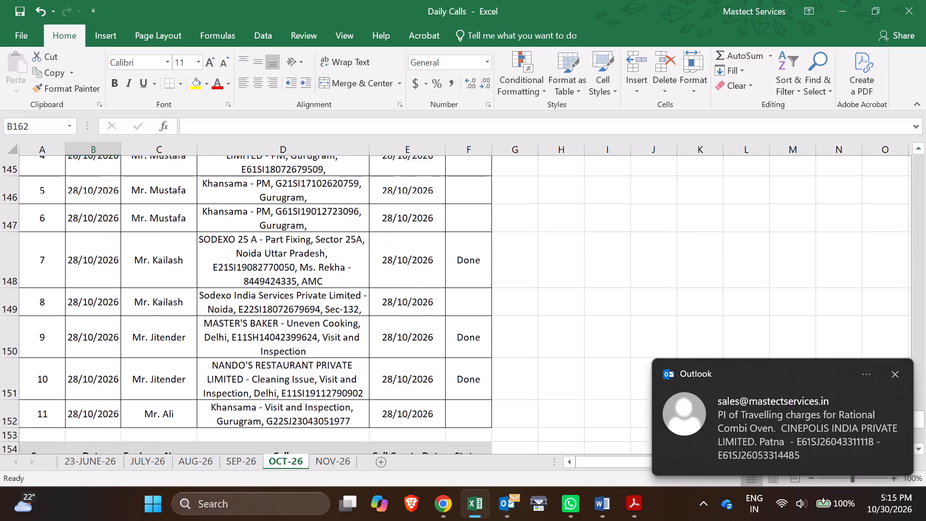
scroll(286, 231, "down", 1)
left_click(269, 316)
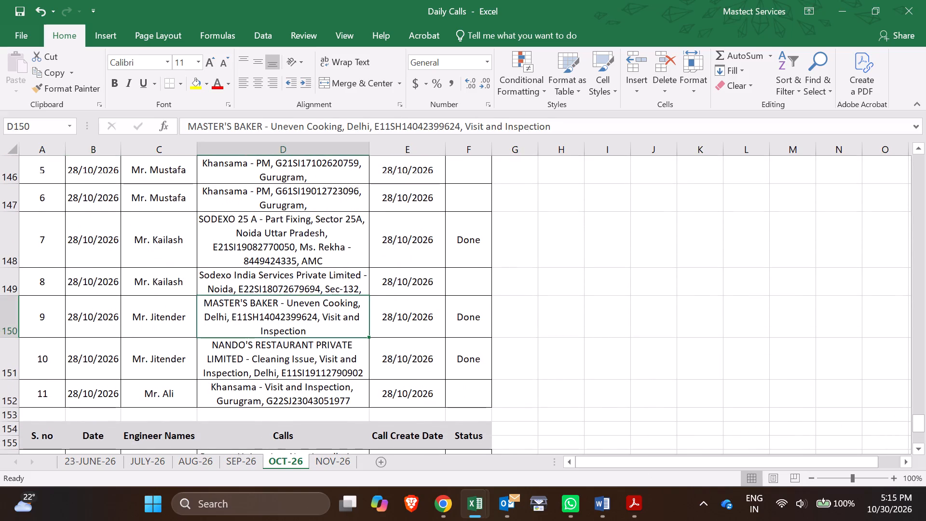
Select the NANDO'S RESTAURANT PRIVATE LIMITED cleaning-issue call in the 28/10/2026 list on the OCT-26 sheet.
left_click(260, 356)
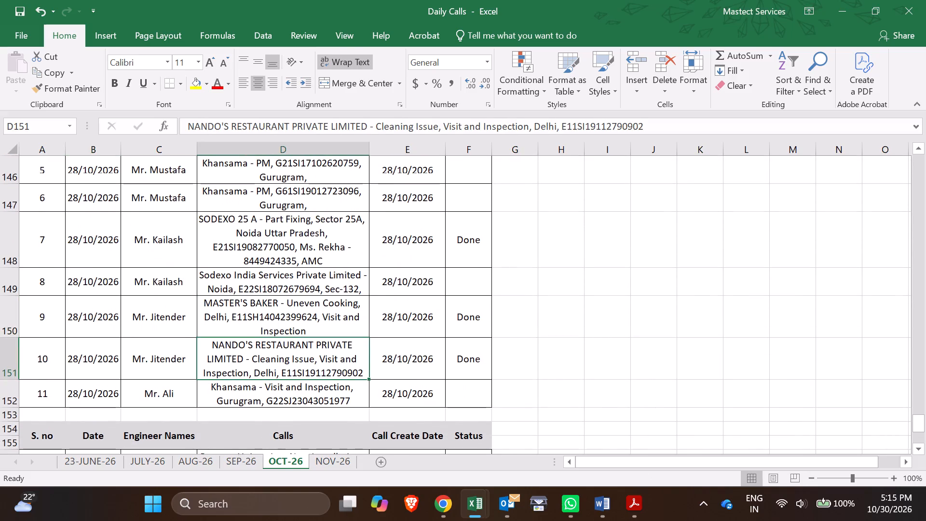
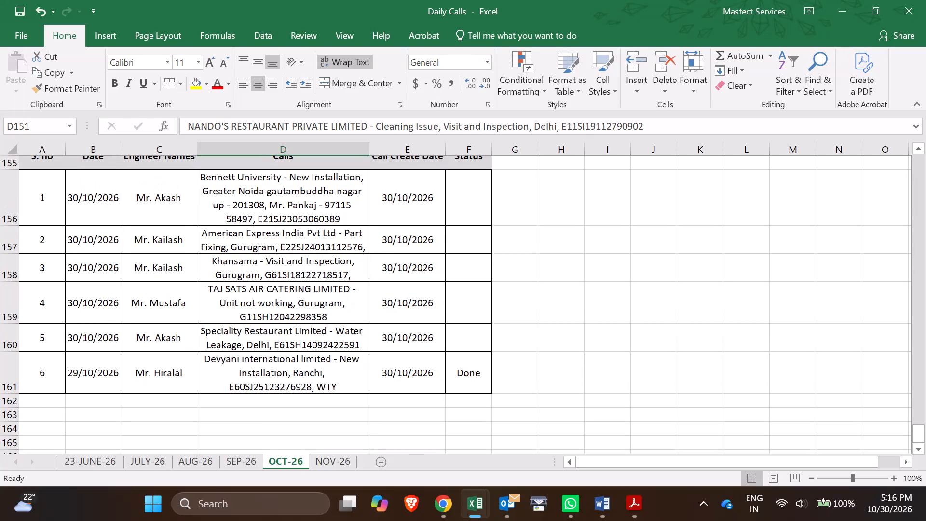
Select the Khansama visit and inspection call in the 30/10/2026 list on the OCT-26 sheet.
left_click(261, 270)
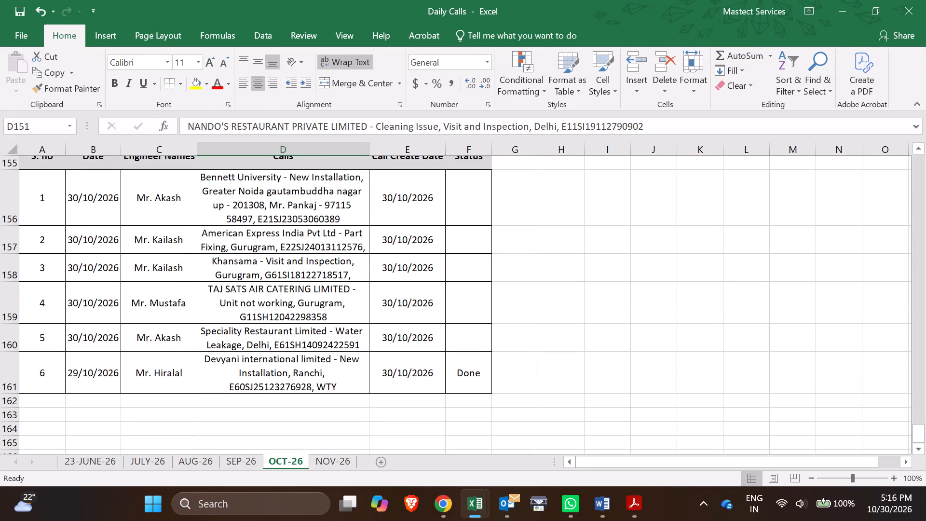
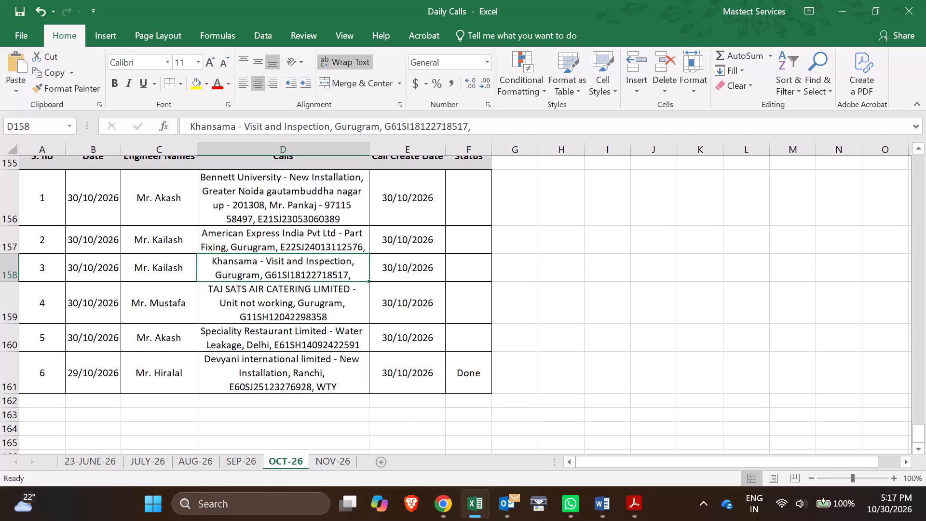
double_click(355, 272)
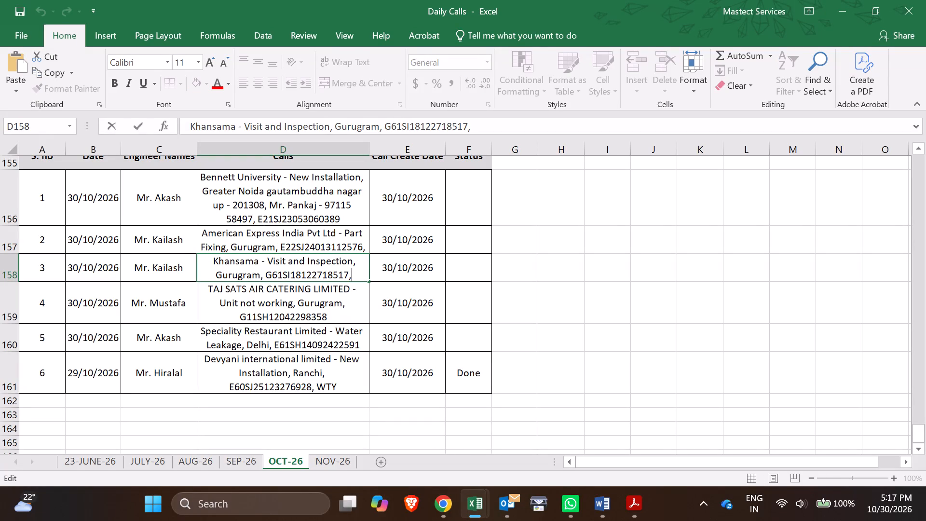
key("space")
key("ctrl+v")
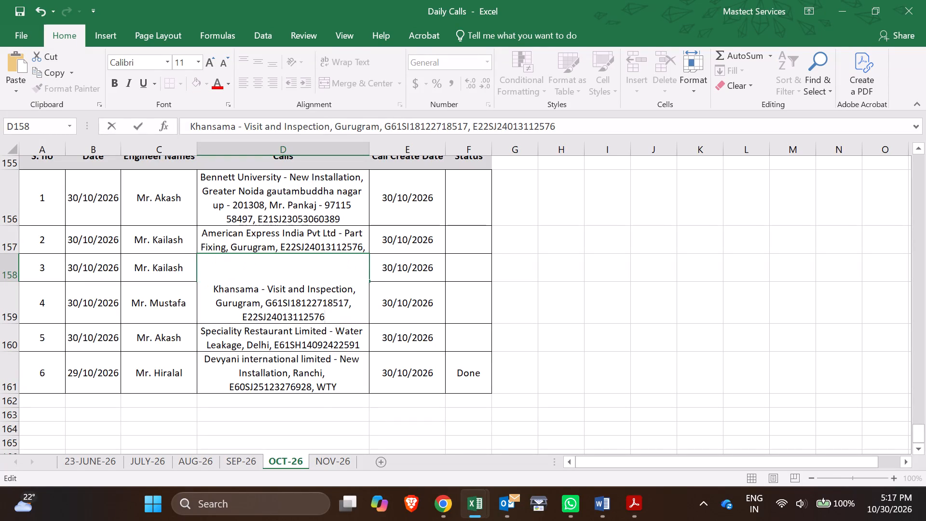
key("Return")
key("ctrl+s")
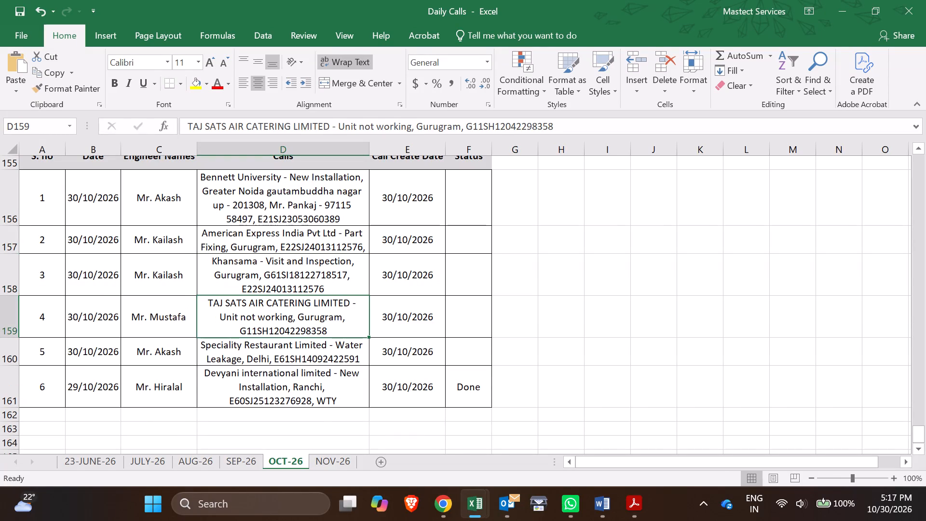
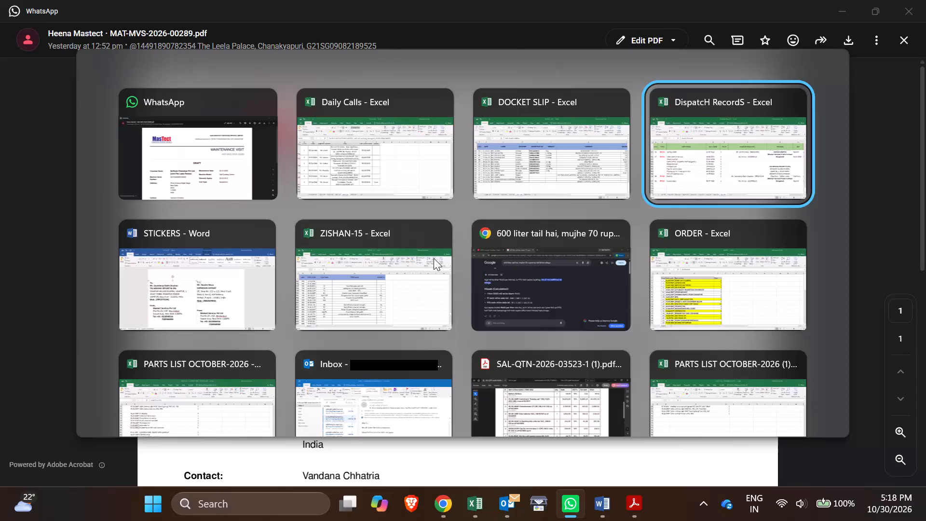
Switch to the Daily Calls workbook and review the OCT-26 service calls and their statuses from 30/10/2026 back to 27/10/2026.
key("alt+Left")
key("alt+Left")
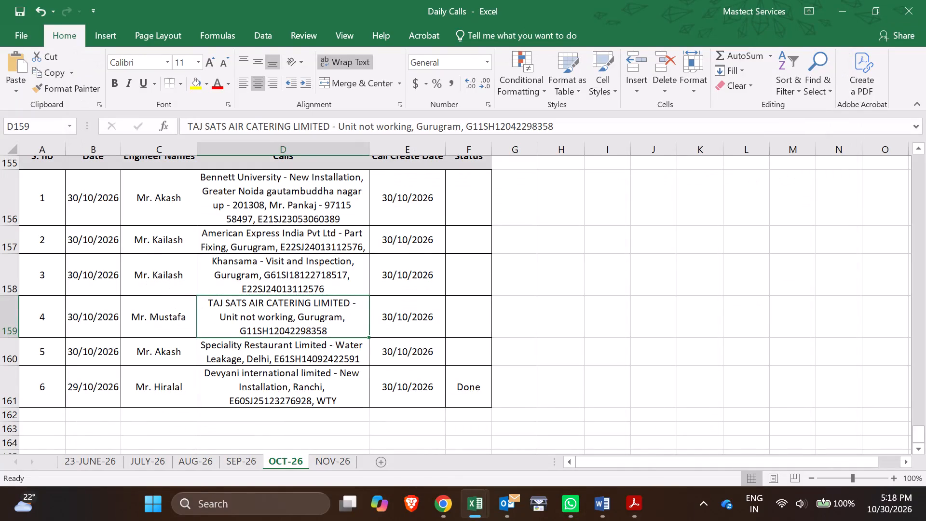
scroll(291, 338, "up", 2)
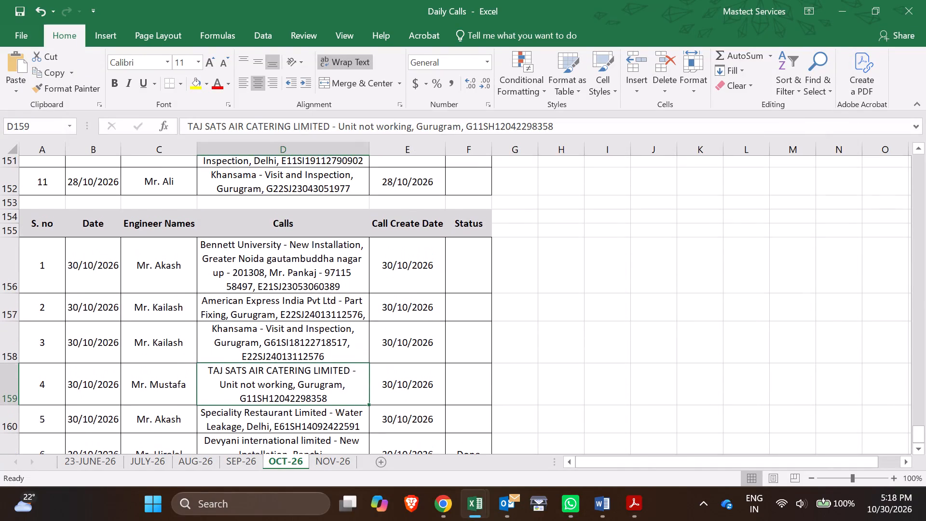
scroll(291, 338, "up", 1)
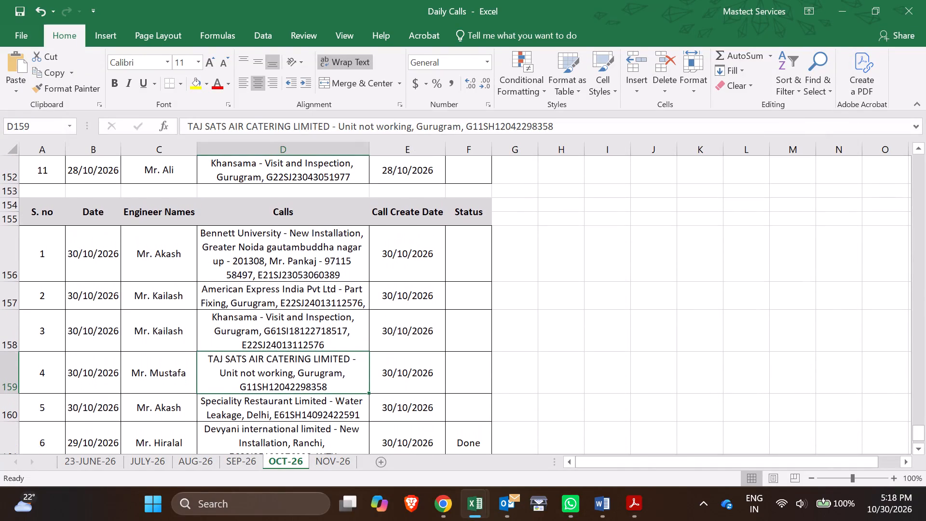
scroll(291, 338, "down", 3)
scroll(291, 338, "up", 5)
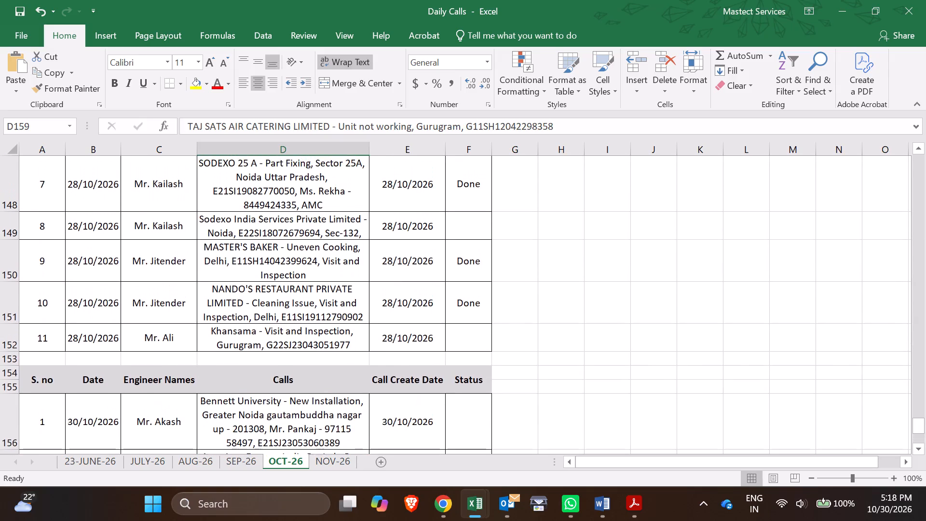
scroll(291, 338, "up", 2)
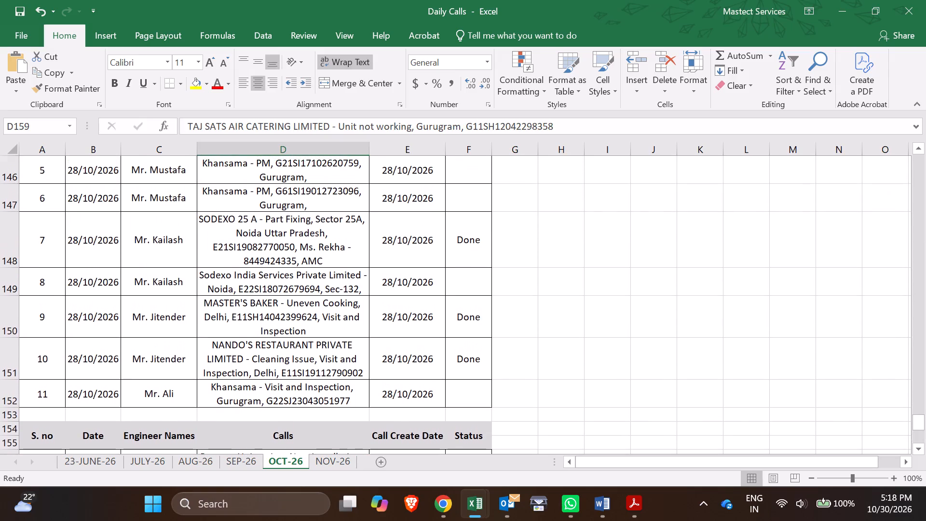
scroll(301, 279, "up", 3)
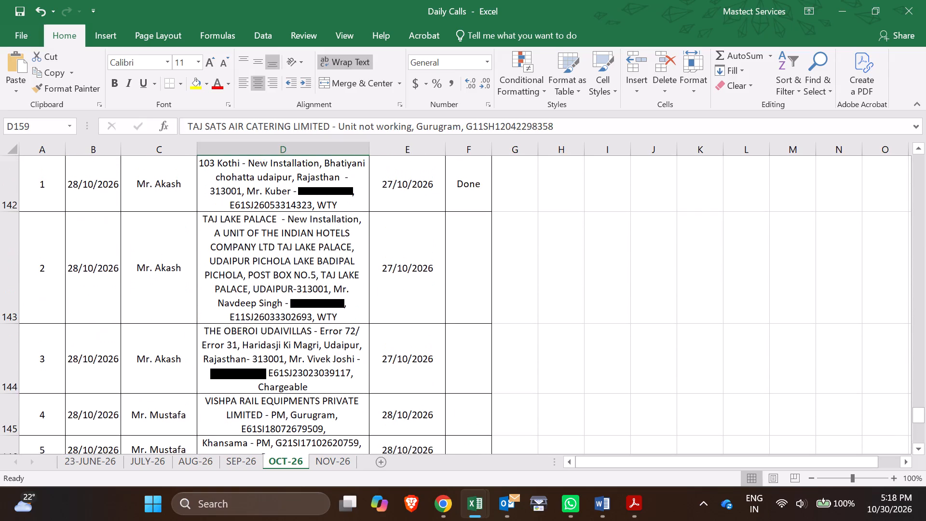
scroll(301, 279, "up", 3)
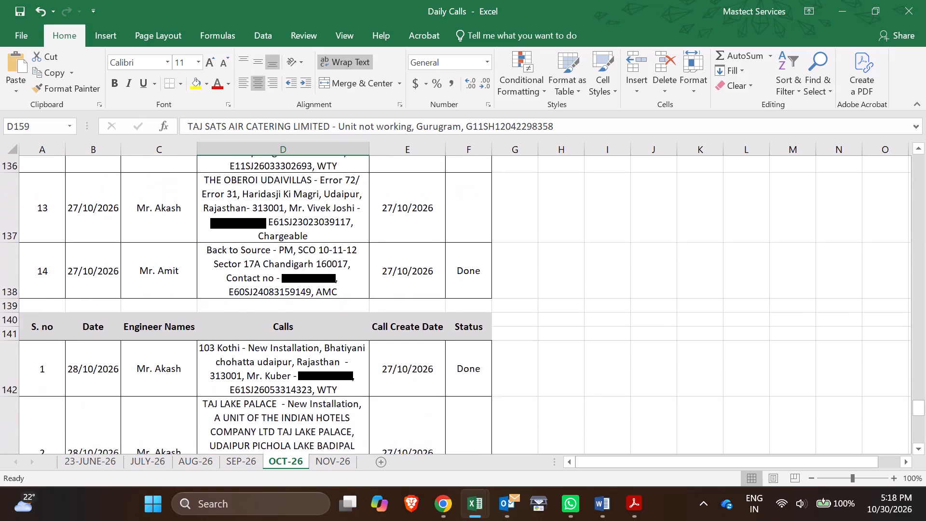
scroll(301, 279, "up", 4)
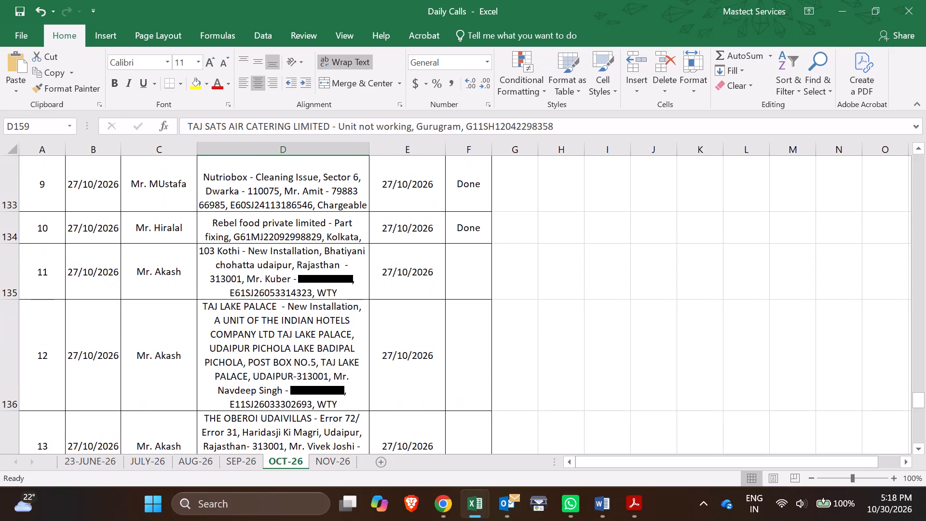
scroll(301, 279, "up", 2)
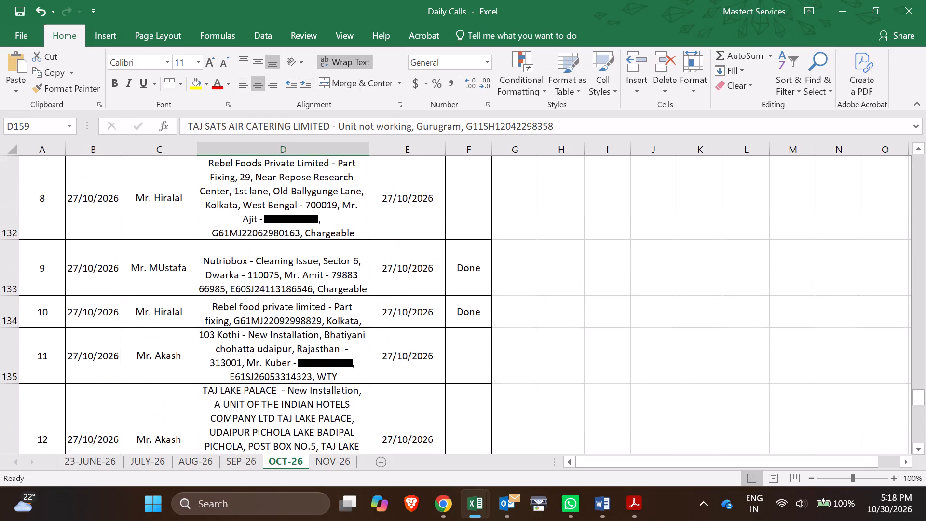
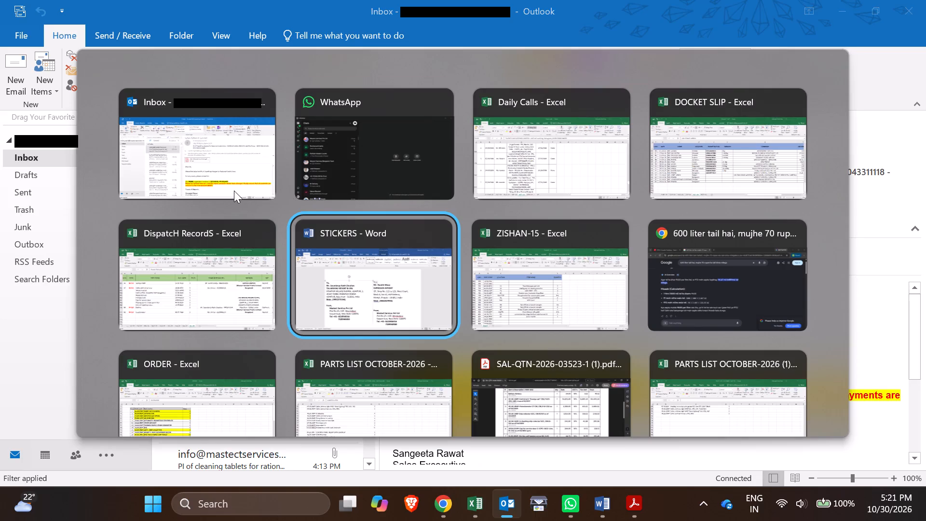
Switch to the PARTS LIST OCTOBER-2026 (1) workbook to view its spare-parts entries.
key("alt+Down")
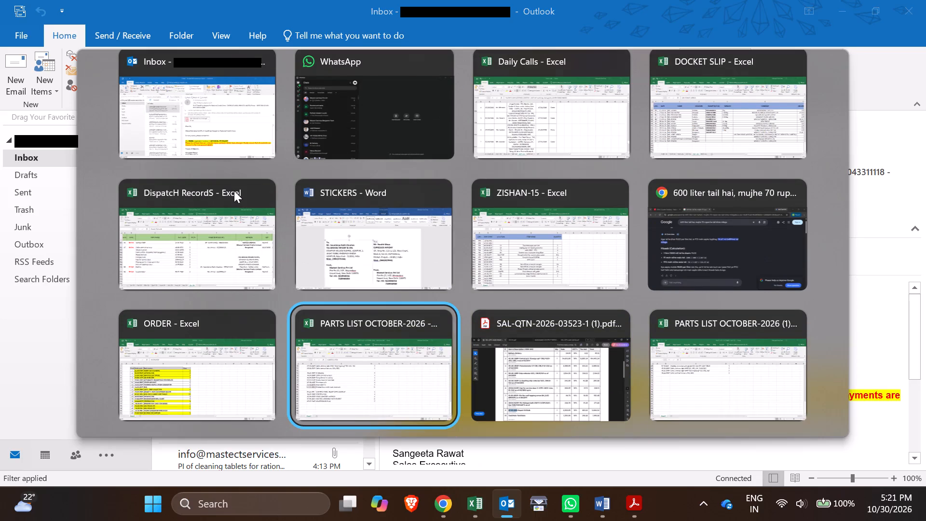
key("alt+Right")
key("alt+Right")
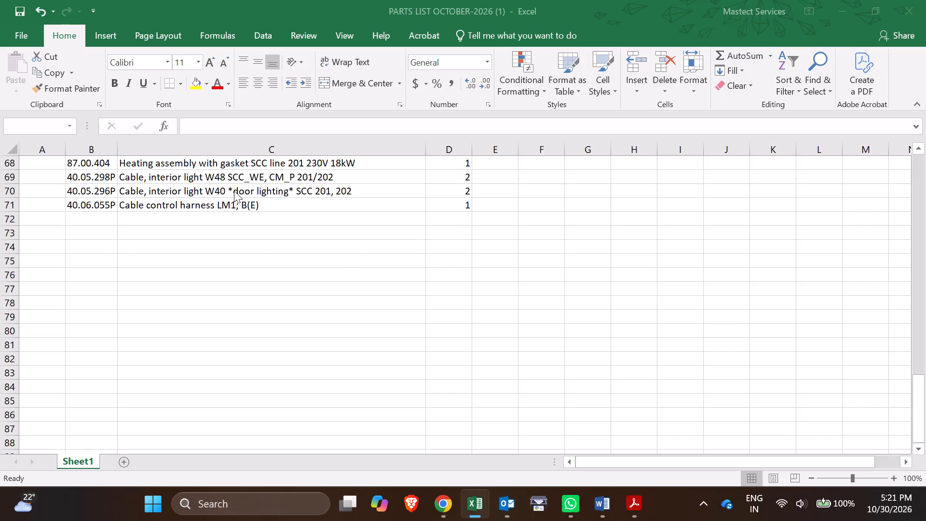
Switch to the ORDER workbook and select the PUMP FOR CLEANING part name in the parts table.
key("alt+Tab")
key("alt+Tab")
key("alt+Tab")
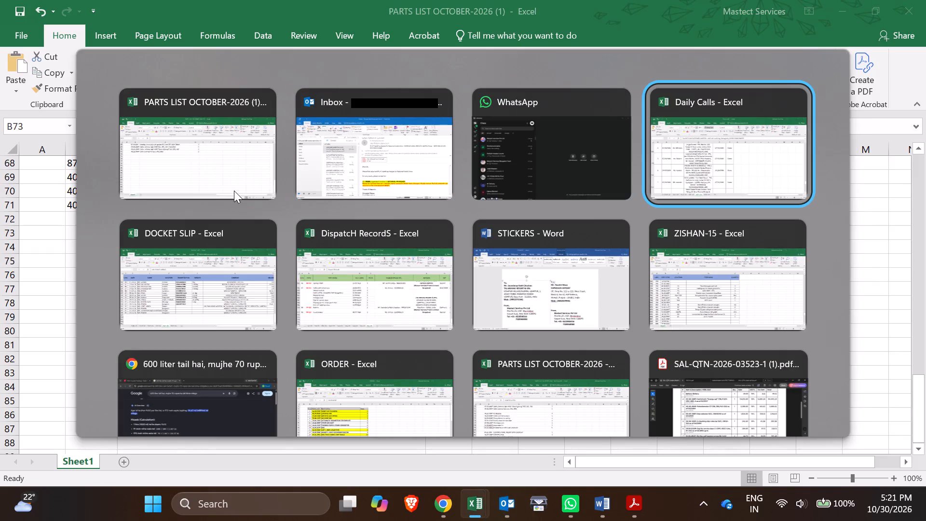
key("alt+Down")
key("alt+Left")
key("alt+Down")
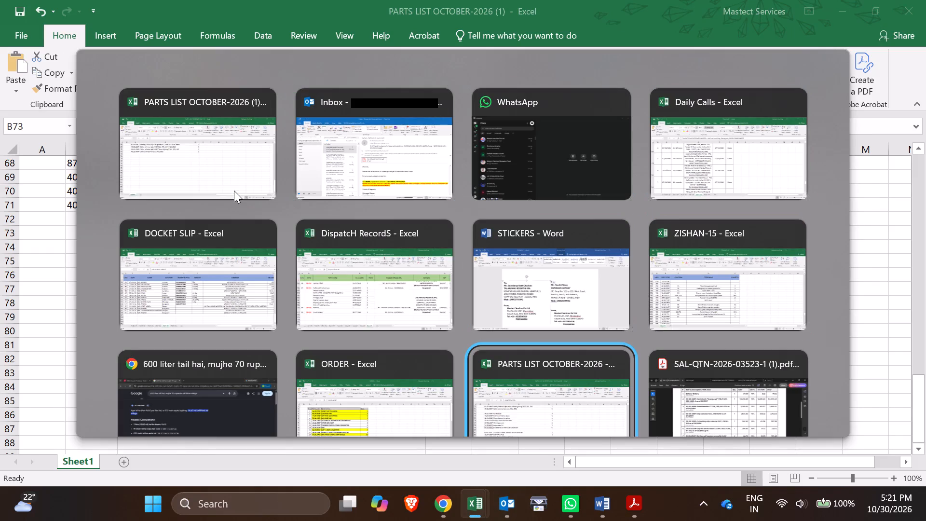
key("alt+Left")
left_click(247, 195)
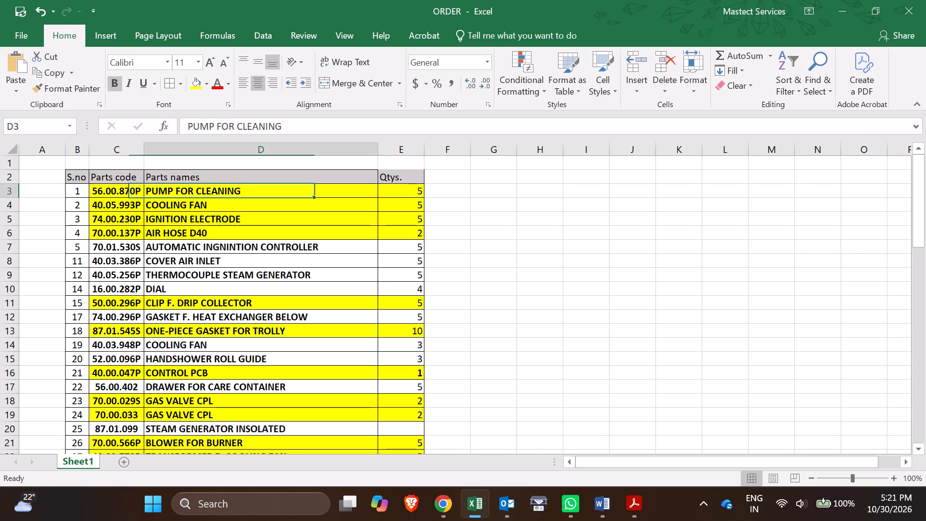
Copy the parts code 56.00.870P of PUMP FOR CLEANING from the ORDER workbook.
scroll(247, 195, "up", 3)
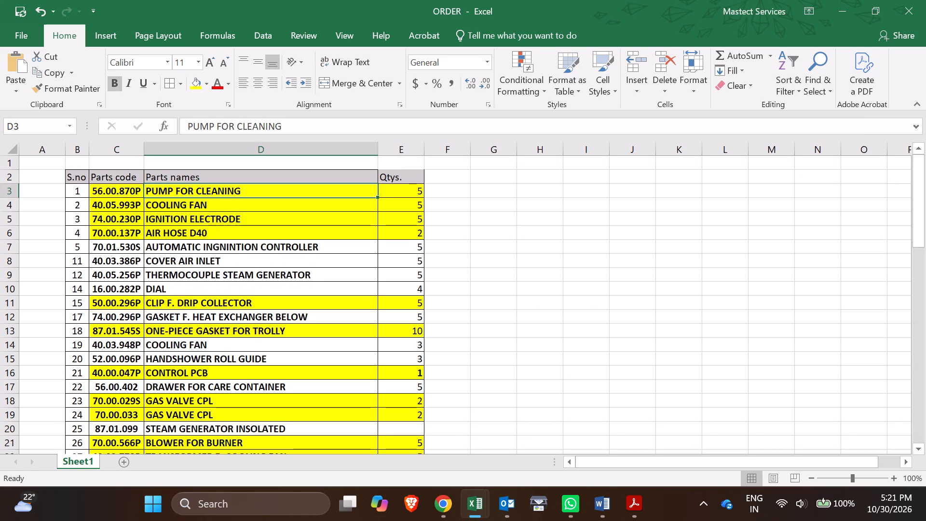
left_click(128, 191)
double_click(235, 125)
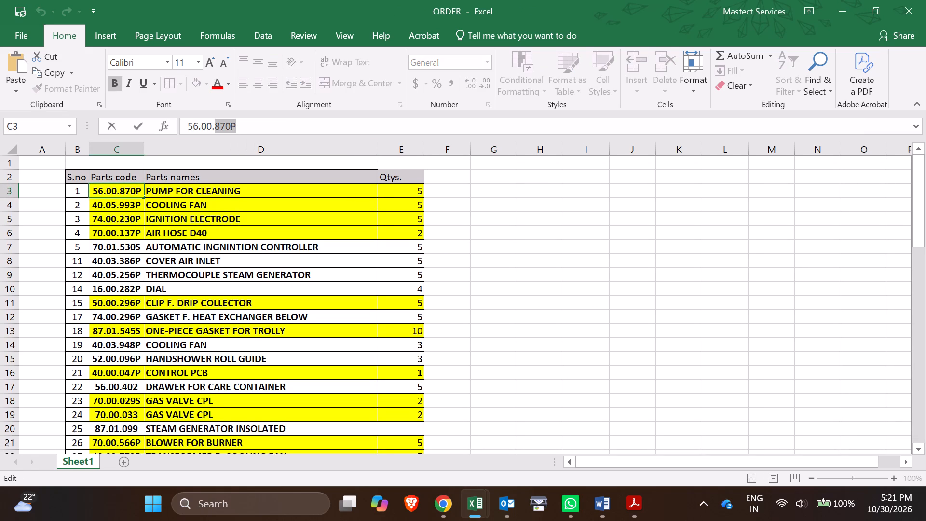
left_click(235, 125)
triple_click(235, 125)
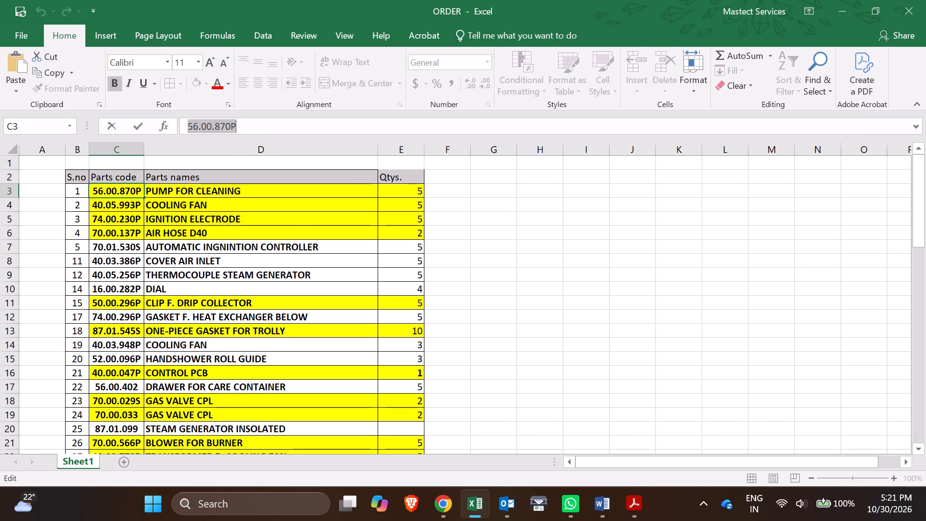
key("ctrl+c")
Switch to the PARTS LIST OCTOBER-2026 (1) workbook and examine its part codes and descriptions from the first row to the last entry.
key("alt+Tab")
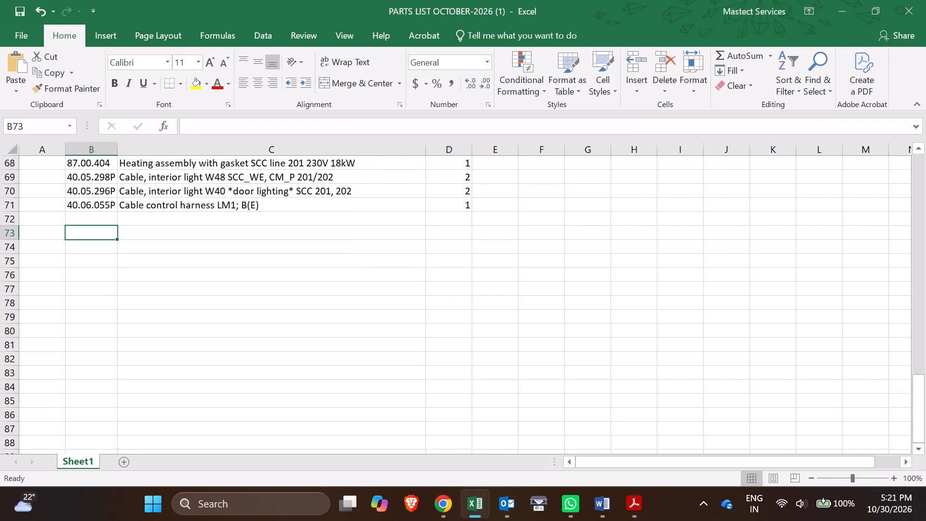
scroll(167, 238, "up", 2)
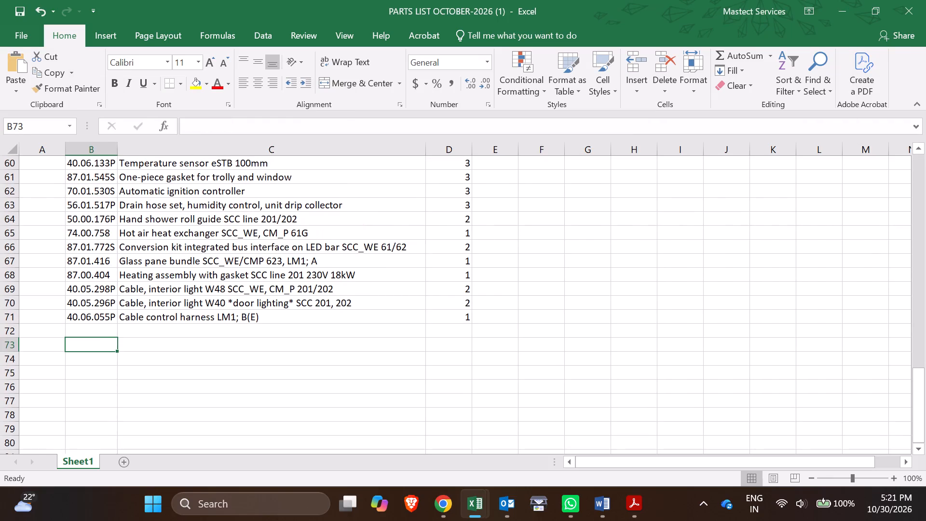
scroll(147, 305, "up", 14)
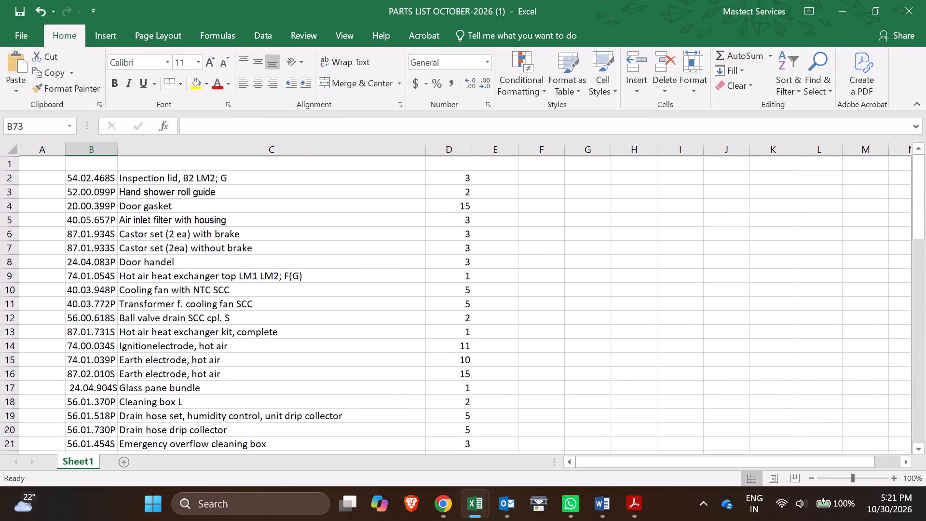
scroll(147, 305, "down", 9)
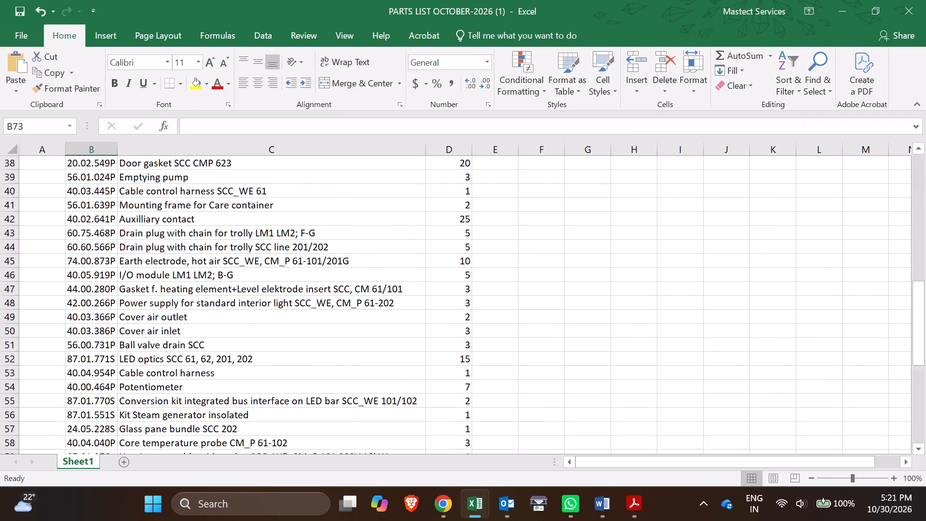
scroll(147, 305, "down", 3)
left_click(147, 305)
scroll(147, 305, "down", 4)
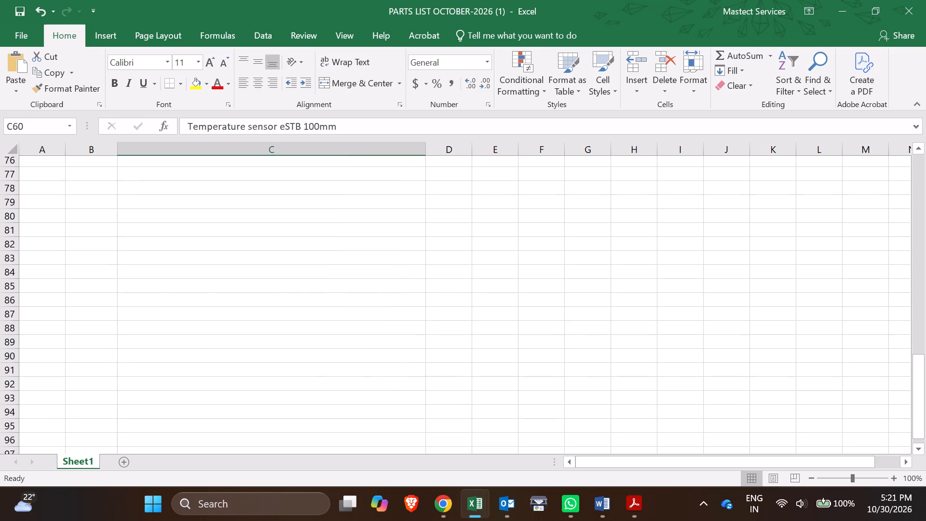
scroll(147, 305, "up", 3)
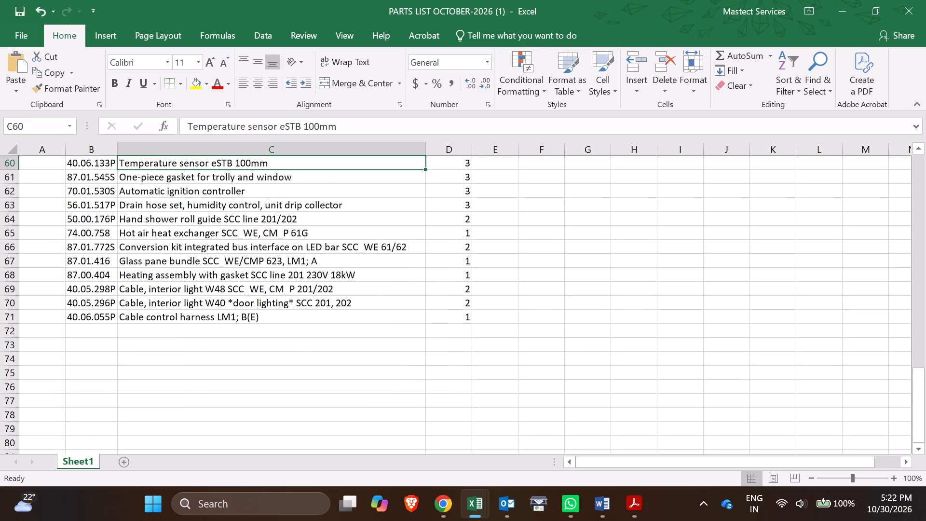
Undo the last workbook change.
key("ctrl+z")
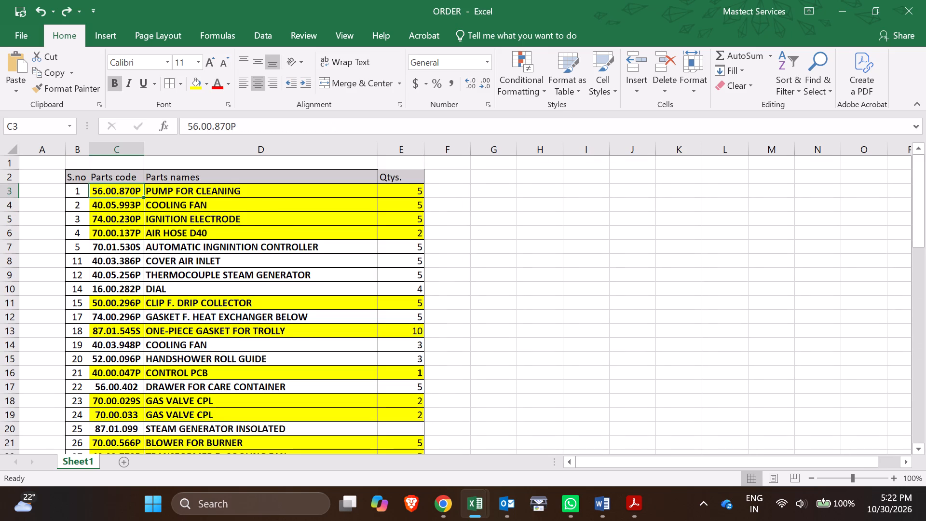
Return to the PARTS LIST OCTOBER-2026 (1) workbook and save it.
key("alt+Tab")
left_click(163, 311)
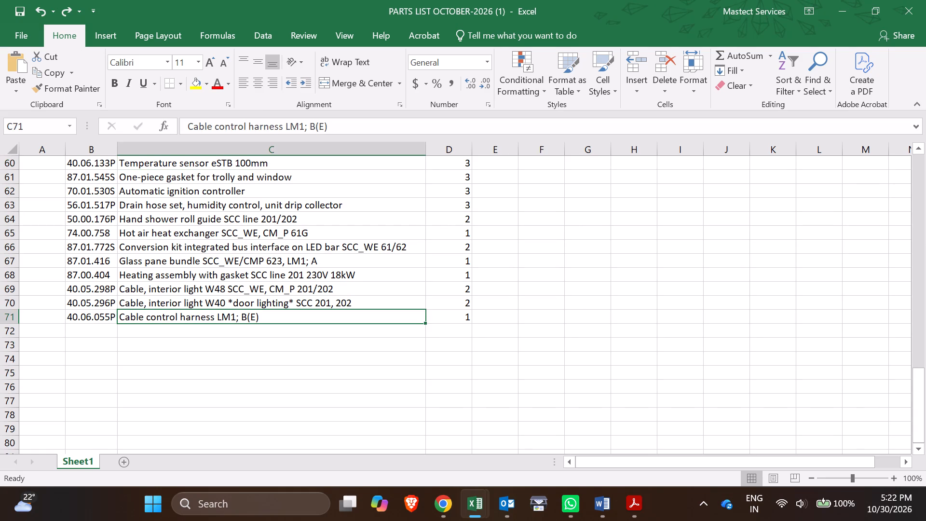
key("ctrl+s")
Select the part code of the last entry, Cable control harness LM1; B(E), and review the parts list back to its first rows.
left_click(103, 315)
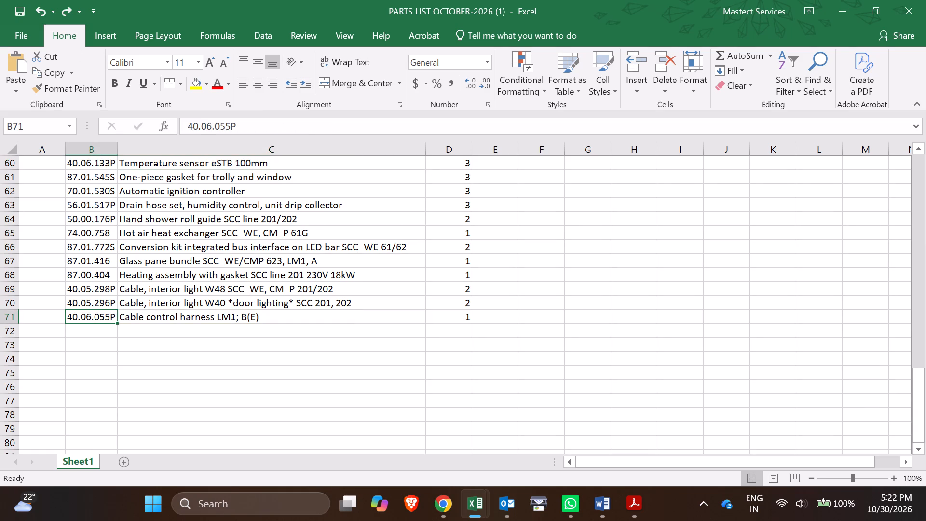
scroll(172, 284, "up", 8)
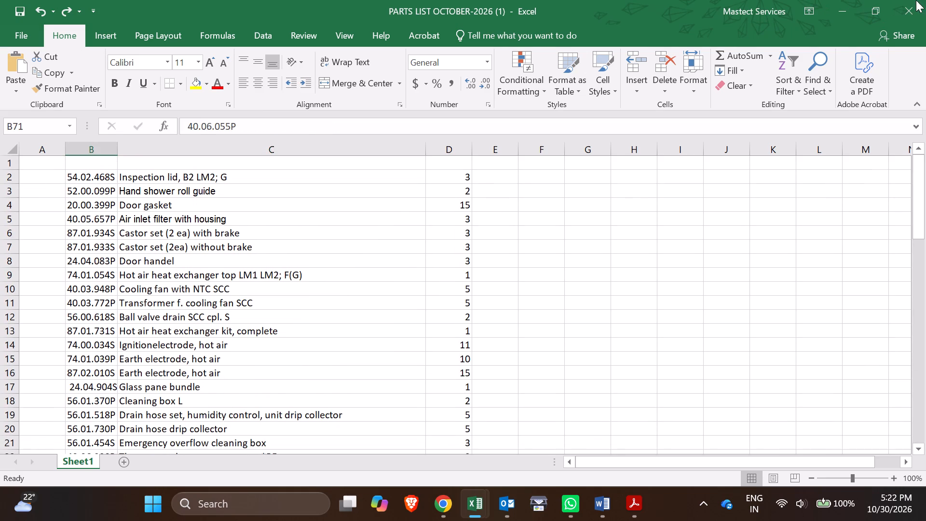
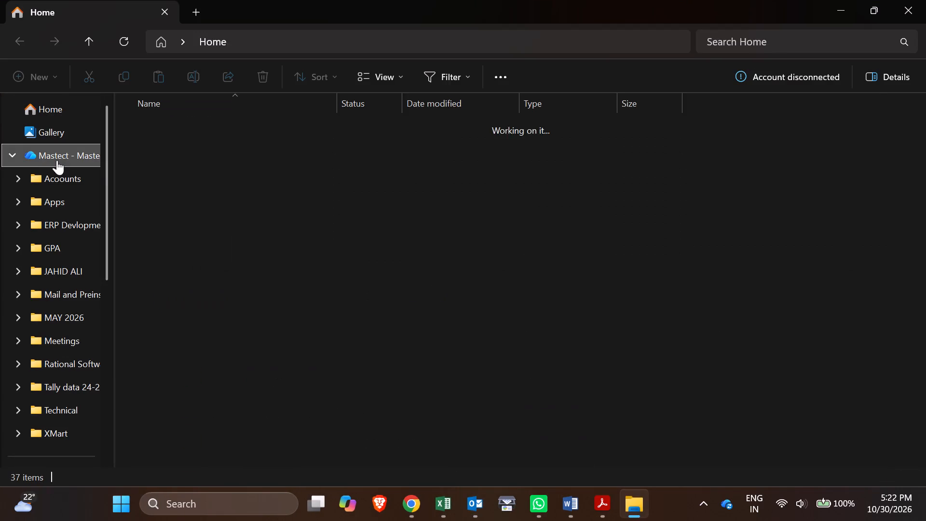
Open the PARTS LIST OCTOBER-2026 - BANGALORE workbook from the PERSONAL DESKTOP folder.
scroll(48, 345, "down", 10)
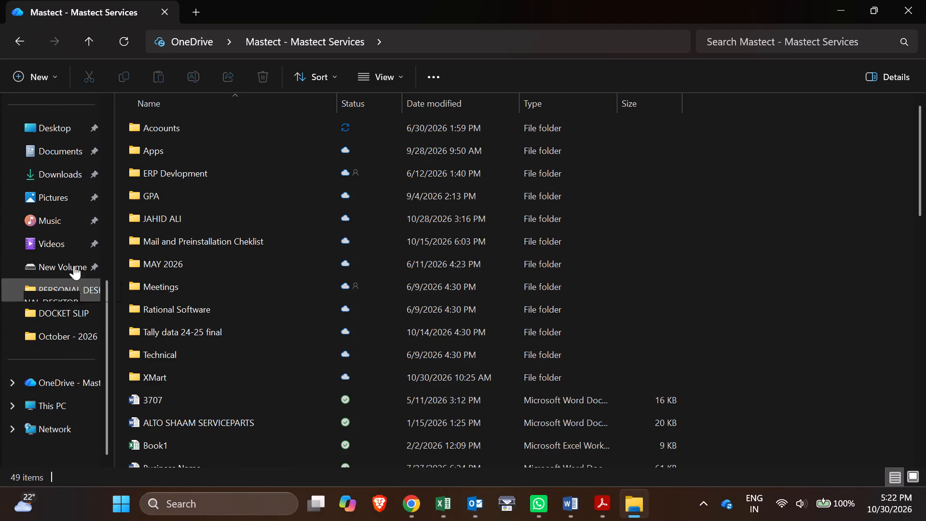
left_click(68, 282)
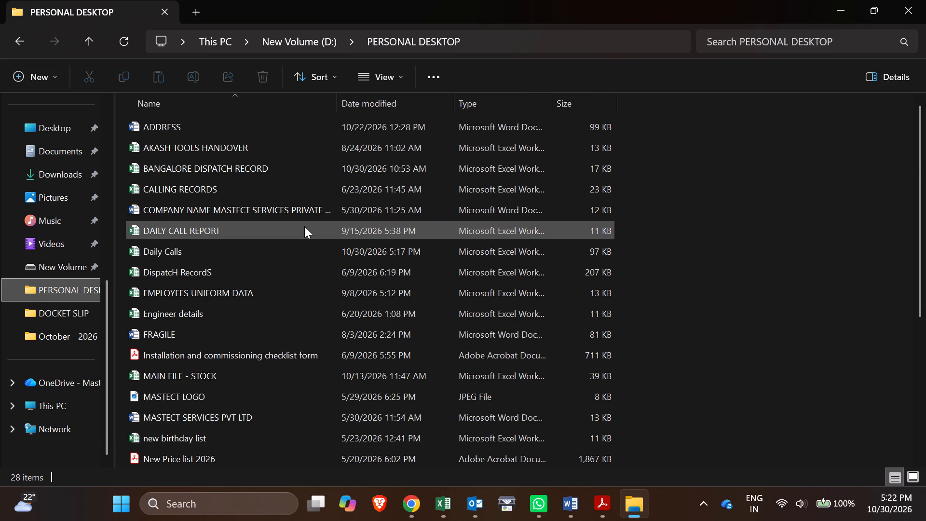
scroll(304, 226, "down", 3)
double_click(266, 287)
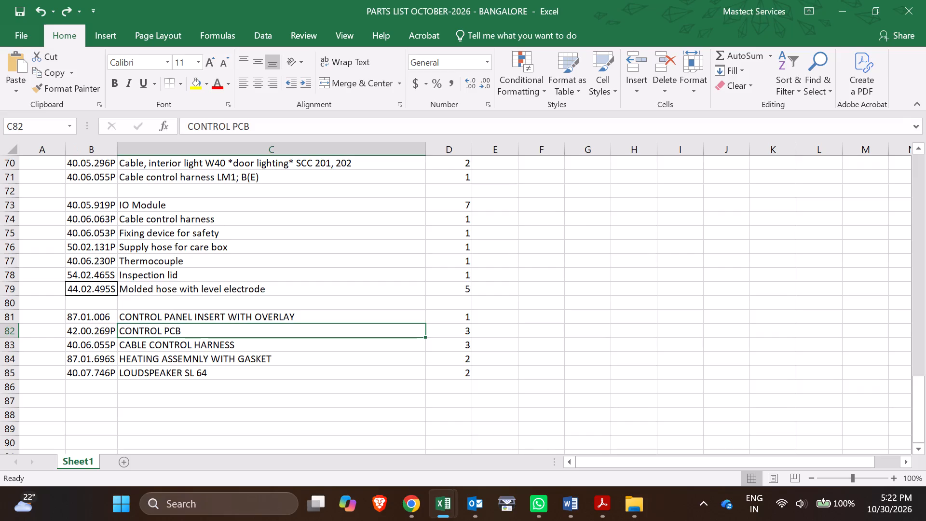
Search the Bangalore parts list for the first part code in the ORDER workbook, 56.00.870P.
left_click(108, 350)
key("alt+Tab")
scroll(301, 321, "up", 1)
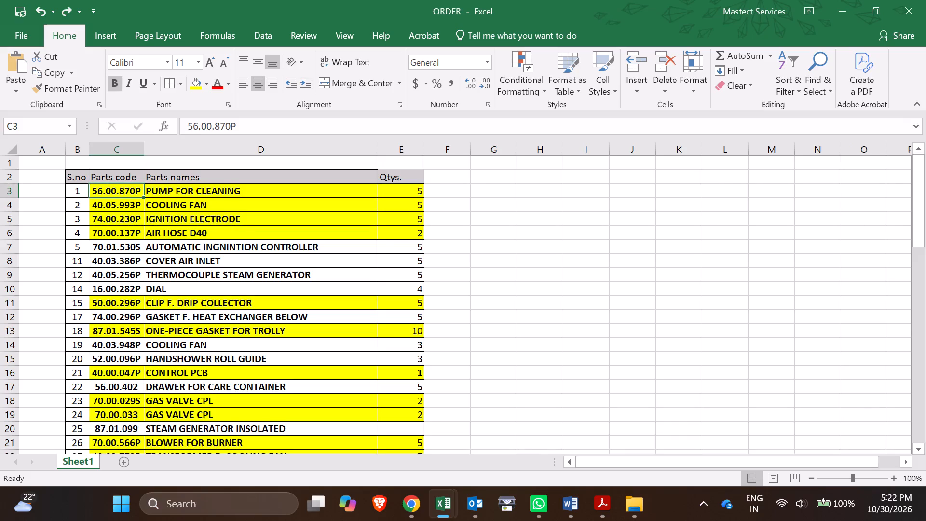
scroll(301, 321, "up", 1)
key("alt+Tab")
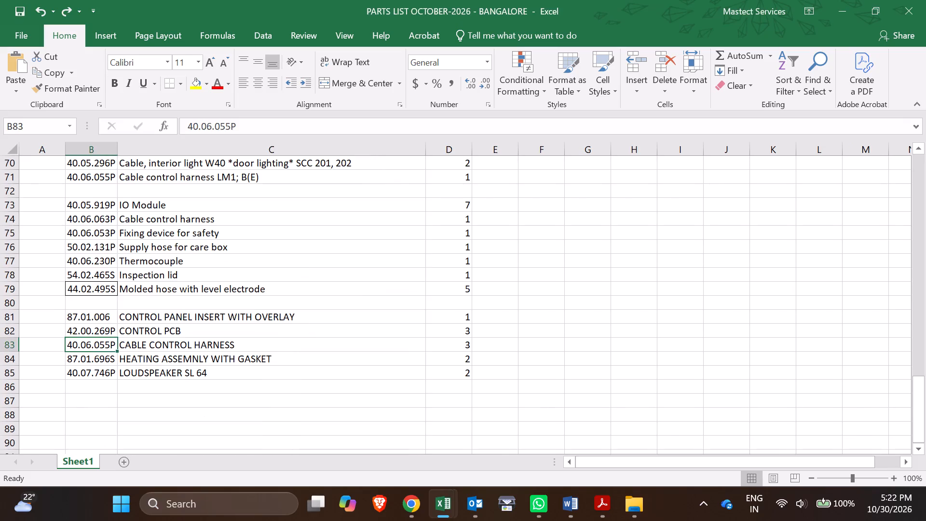
key("alt+Tab")
key("ctrl+c")
key("alt+Tab")
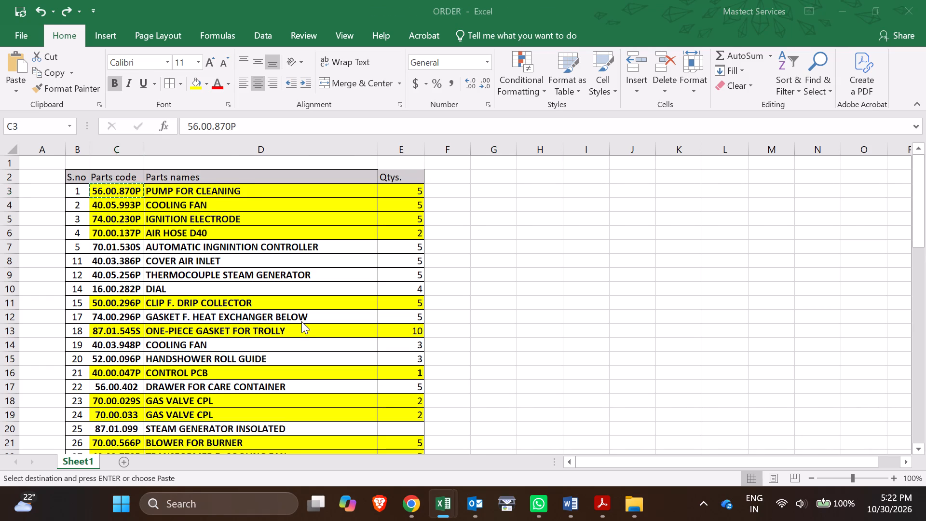
key("ctrl+f")
key("BackSpace")
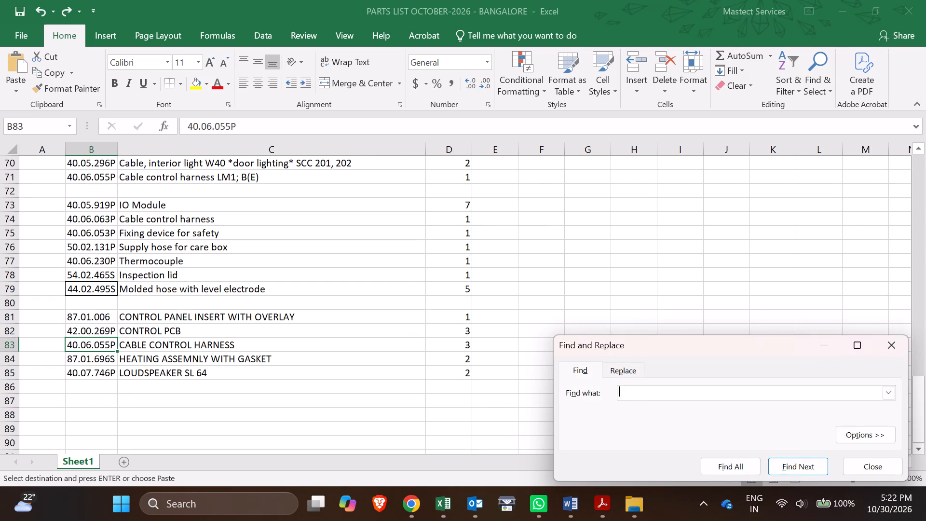
key("ctrl+v")
key("Return")
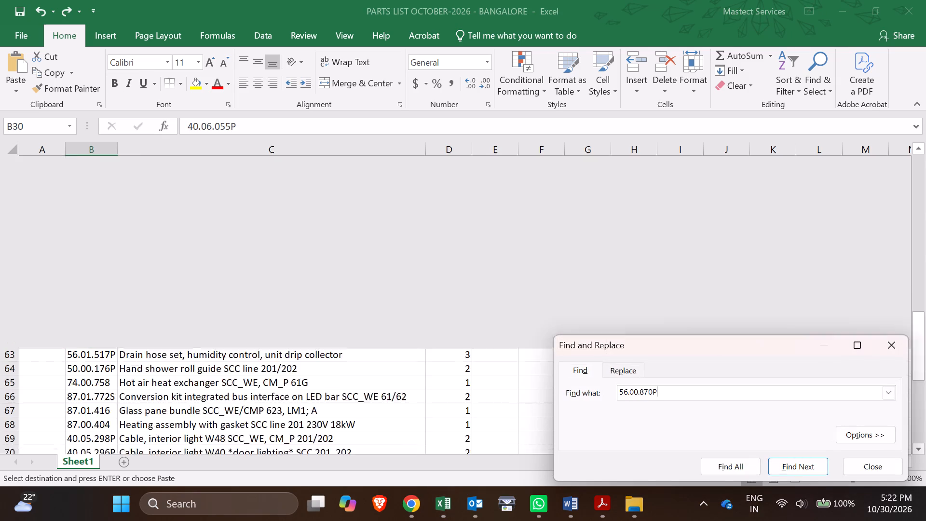
key("Return")
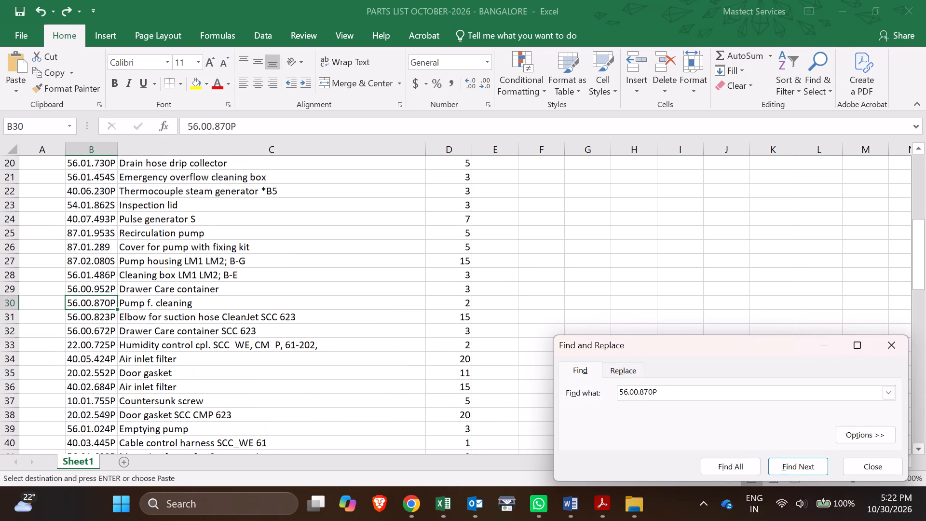
left_click(895, 347)
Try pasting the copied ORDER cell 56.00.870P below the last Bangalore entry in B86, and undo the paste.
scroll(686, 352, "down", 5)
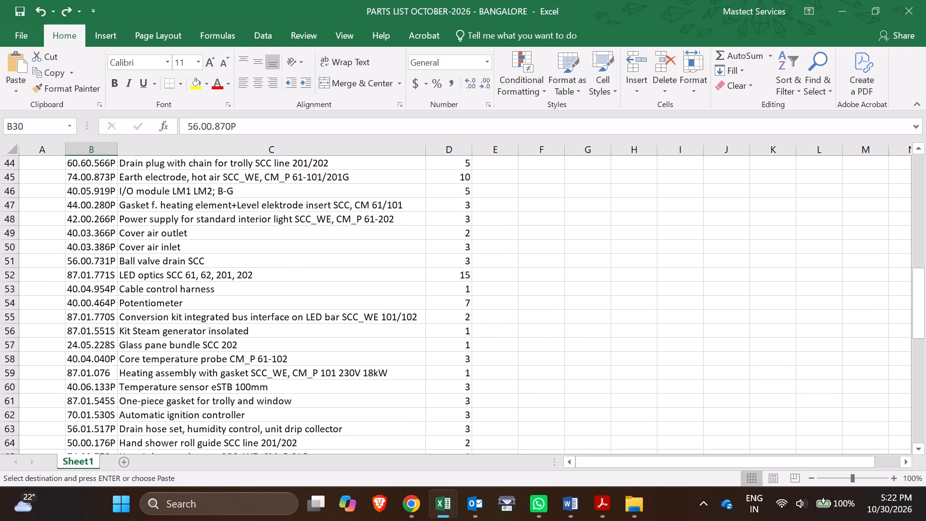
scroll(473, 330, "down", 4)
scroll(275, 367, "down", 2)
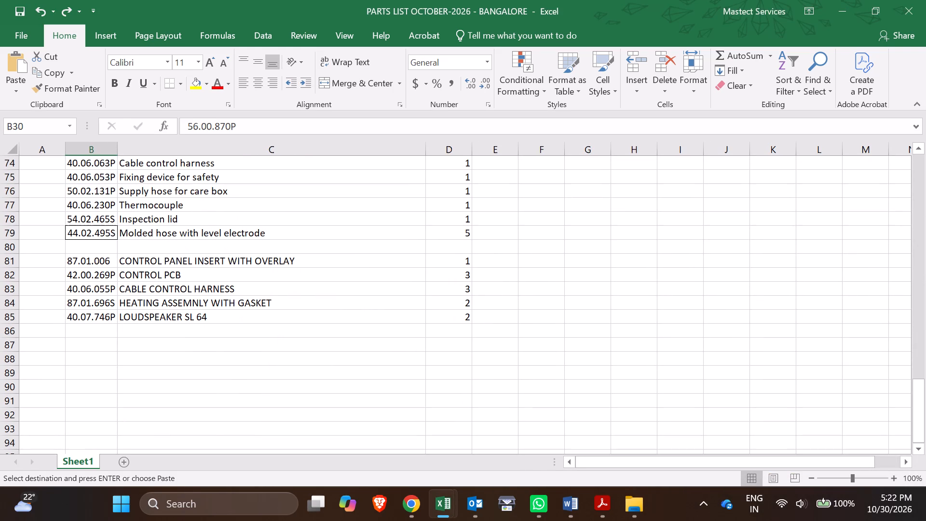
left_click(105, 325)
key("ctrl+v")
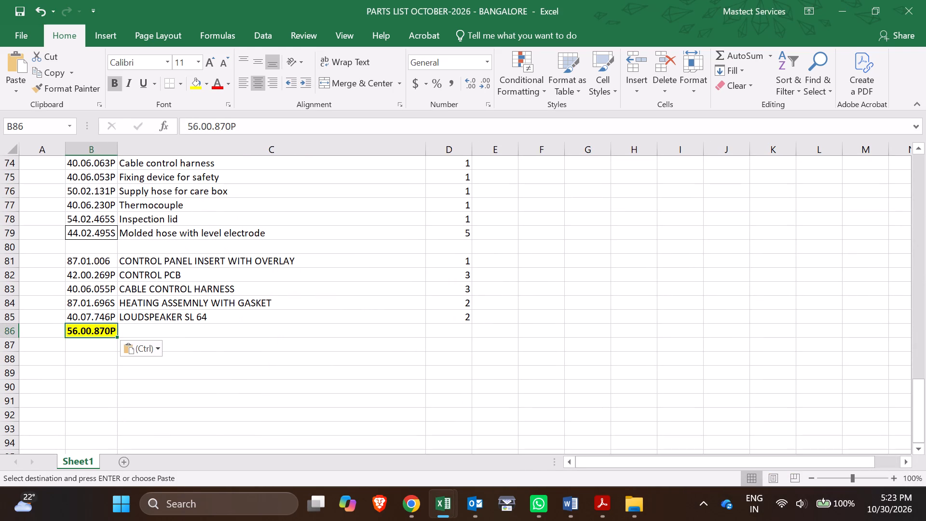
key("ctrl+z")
Copy part code 56.00.870P from the ORDER workbook as plain text into B86 of the Bangalore parts list.
key("alt+Tab")
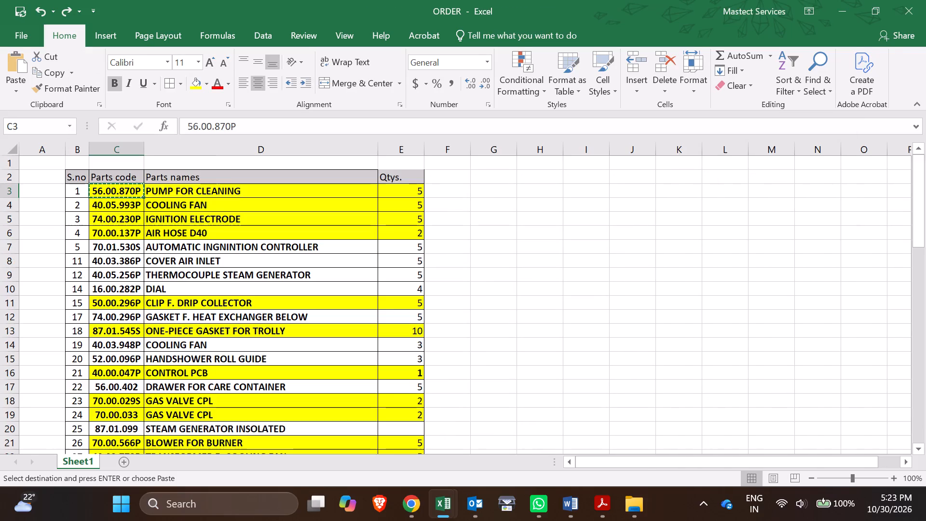
triple_click(220, 130)
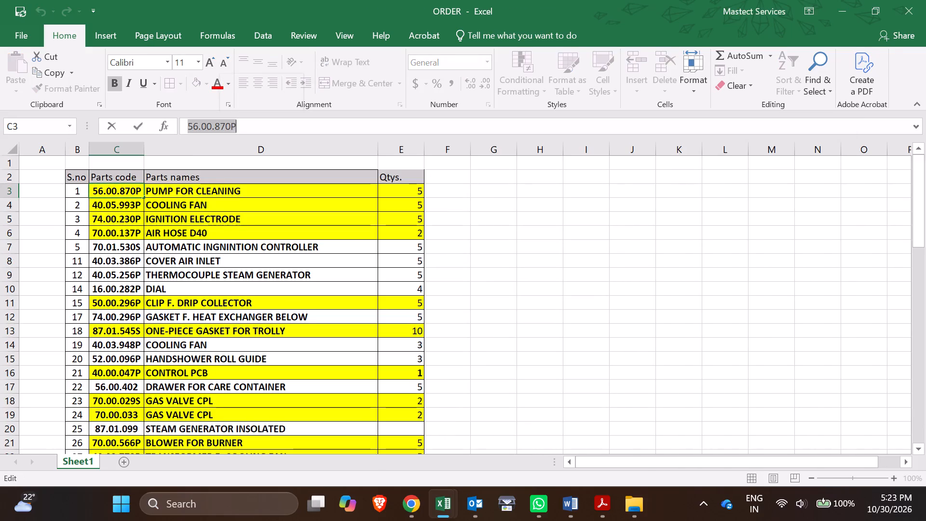
key("ctrl+c")
key("alt+Tab")
key("ctrl+v")
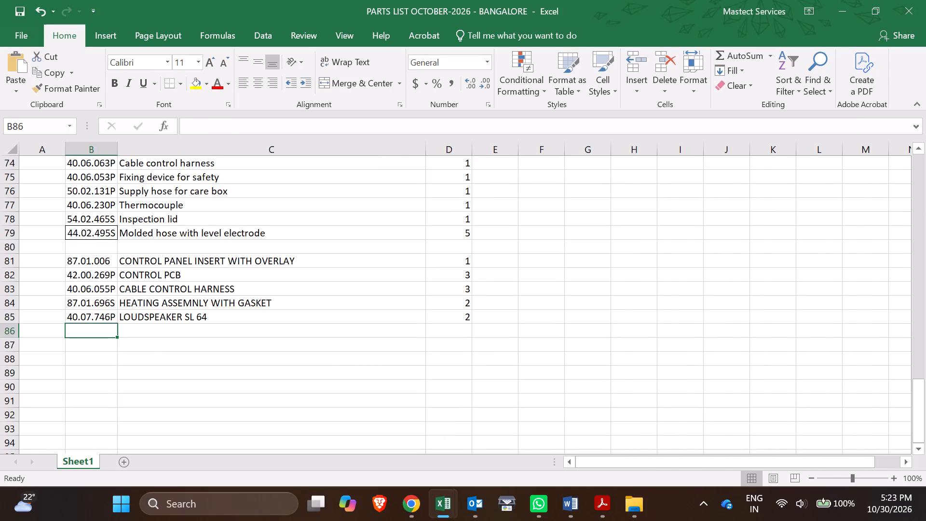
key("Return")
key("Up")
key("Right")
key("Left")
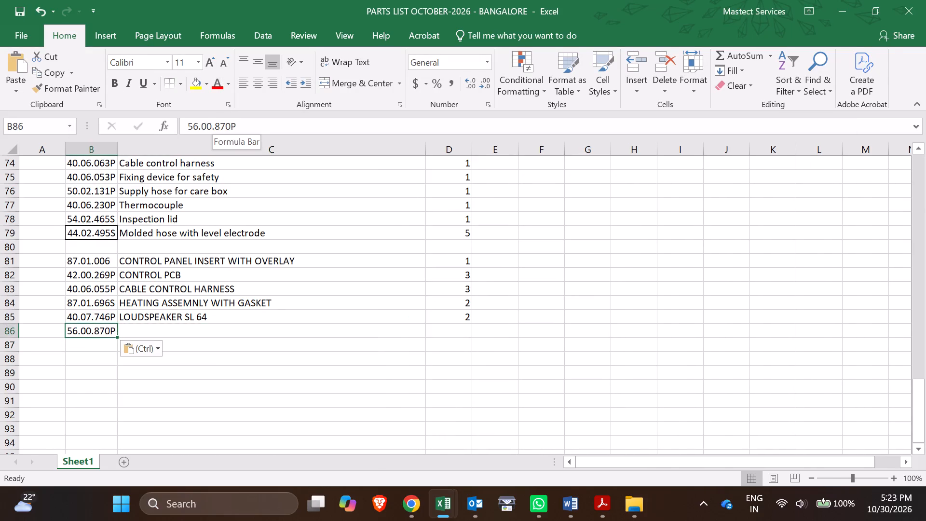
key("Right")
Copy the part name PUMP FOR CLEANING from the ORDER workbook as plain text into C86 of the Bangalore list.
key("alt+Tab")
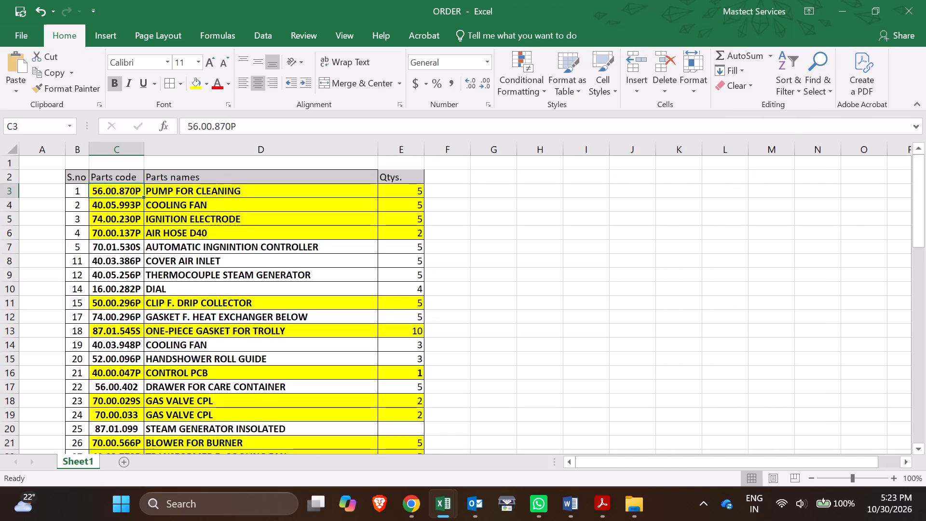
left_click(210, 191)
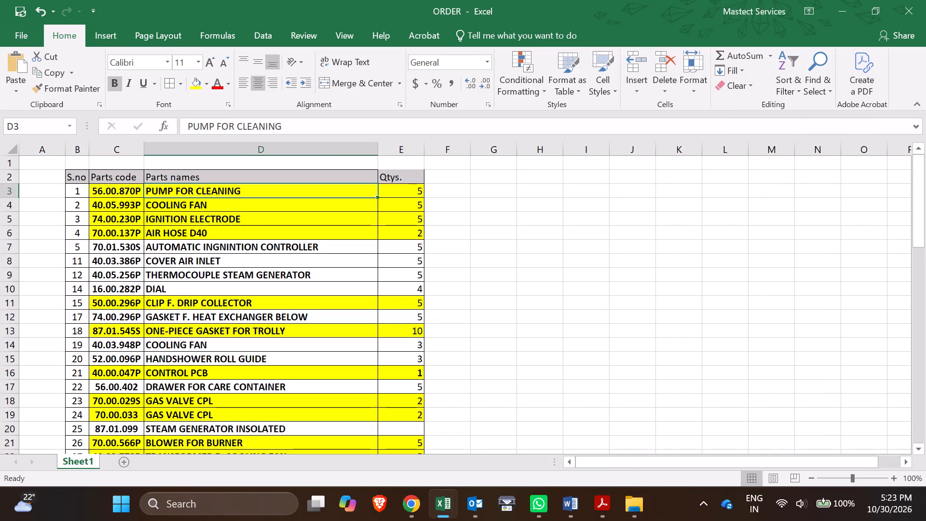
key("alt+Tab")
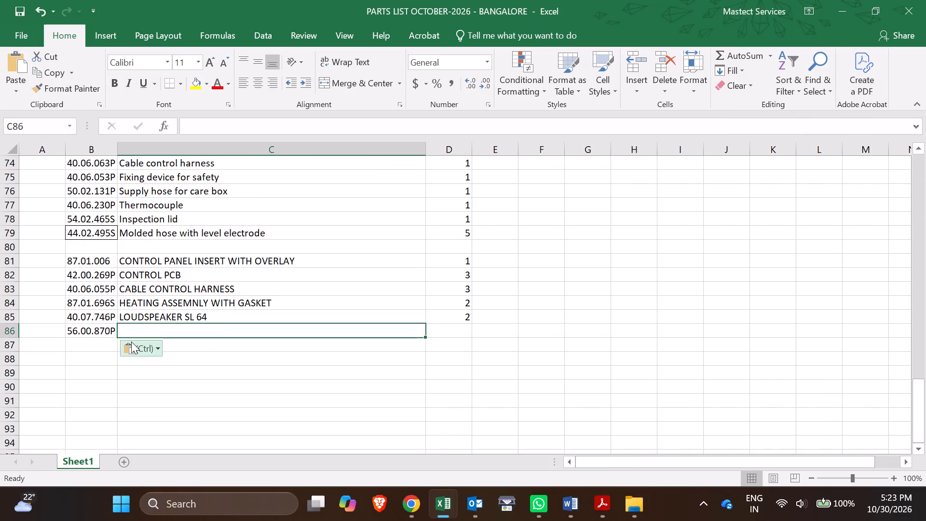
key("shift+p")
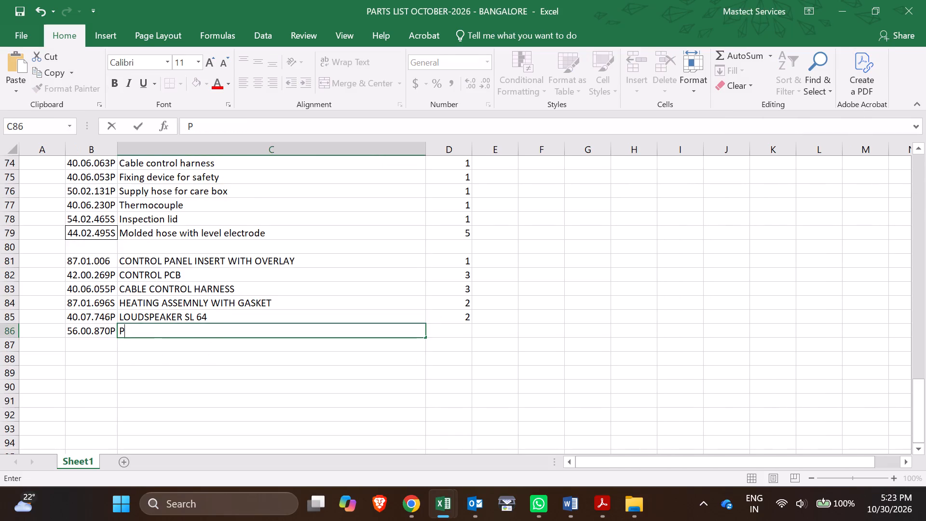
key("BackSpace")
key("alt+Tab")
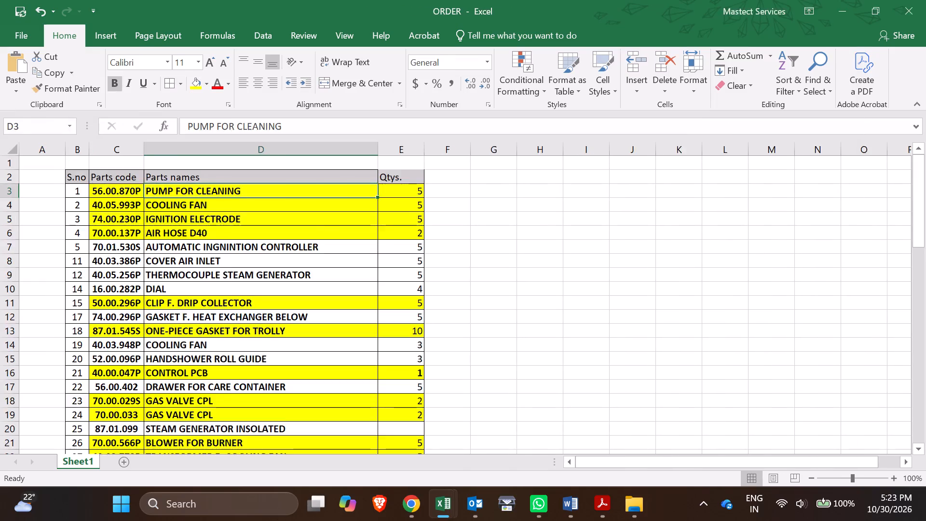
key("alt+Tab")
key("Return")
key("Up")
key("alt+Tab")
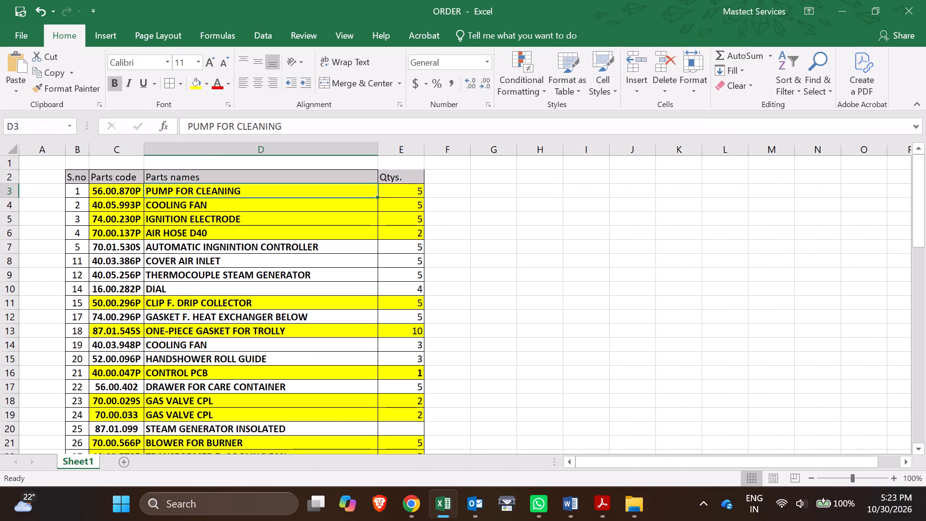
triple_click(247, 123)
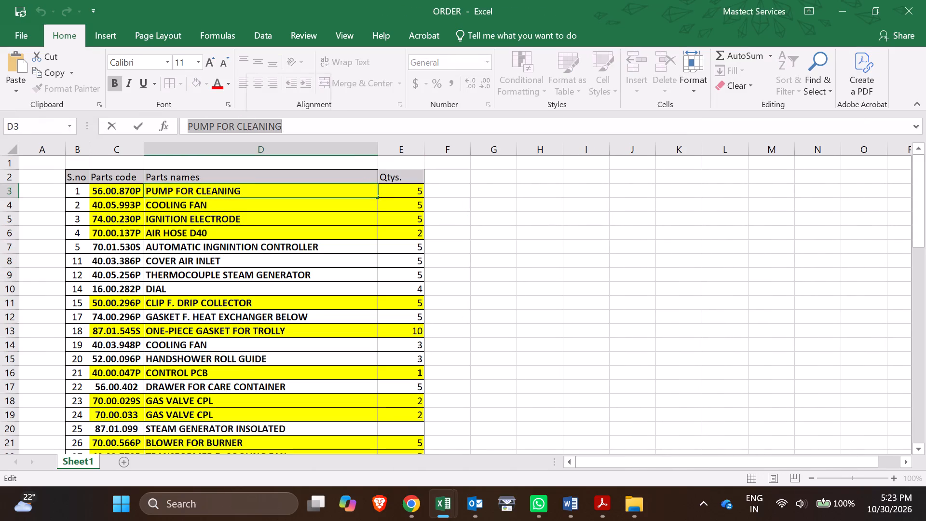
key("ctrl+c")
key("alt+Tab")
key("ctrl+v")
key("Return")
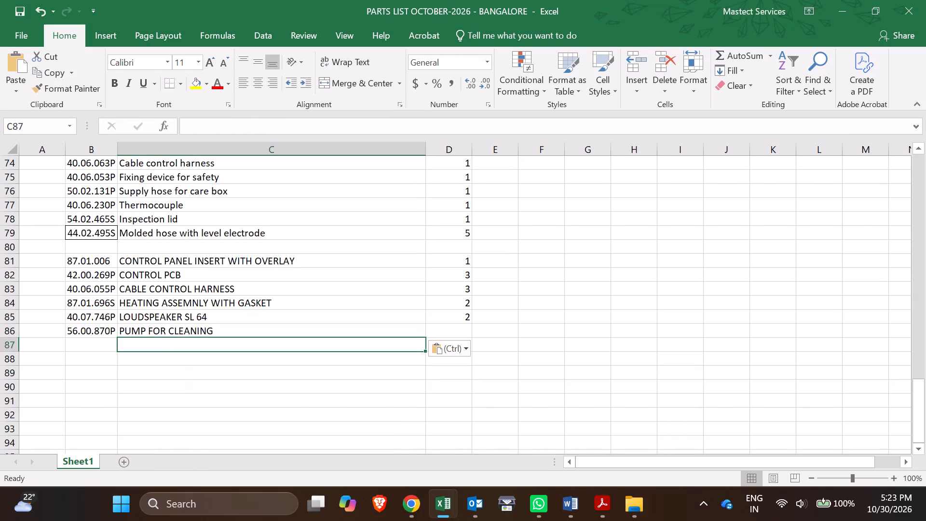
Enter the ORDER quantity of 5 for PUMP FOR CLEANING in D86 of the Bangalore list.
key("Up")
key("Right")
key("alt+Tab")
key("alt+Tab")
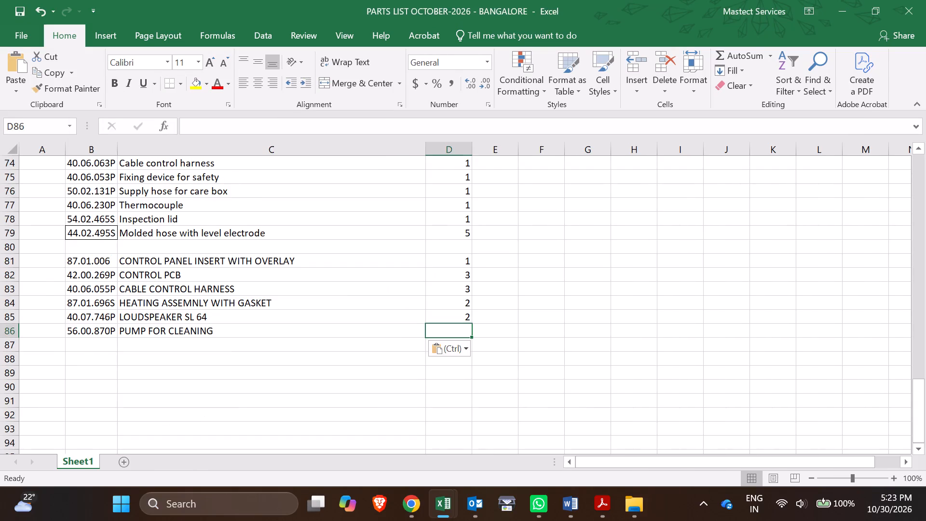
key("5")
key("Return")
Copy the second ORDER part code, 40.05.993P, as plain text into B87 of the Bangalore list.
key("Left")
key("Left")
key("Left")
key("Right")
key("alt+Tab")
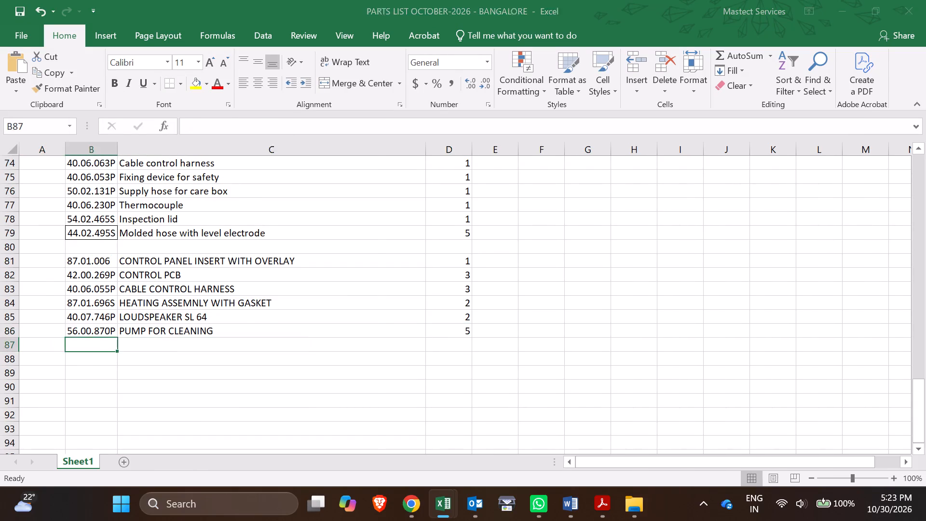
key("Down")
key("Left")
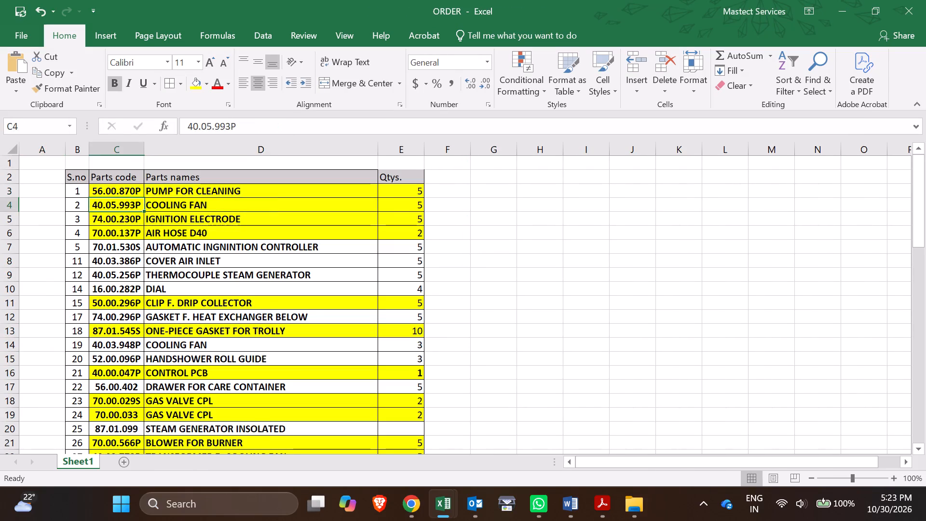
triple_click(259, 128)
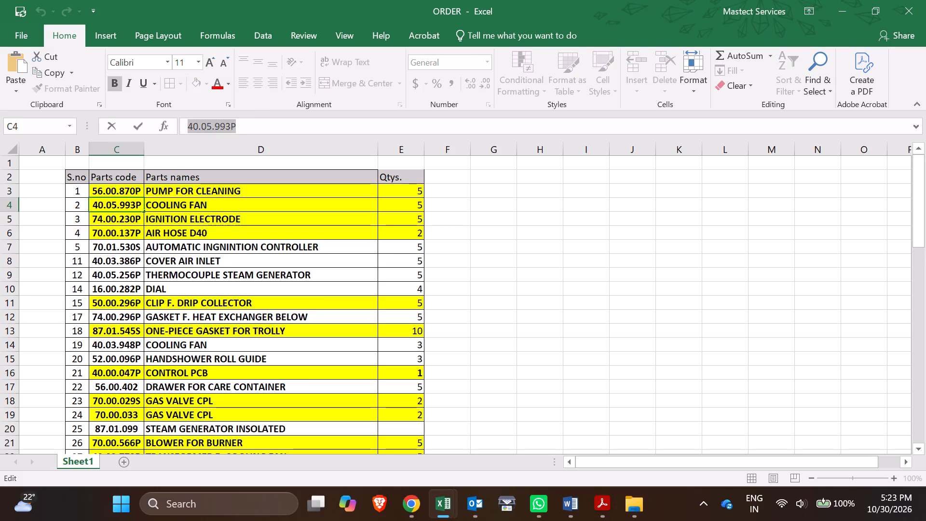
key("ctrl+c")
key("alt+Tab")
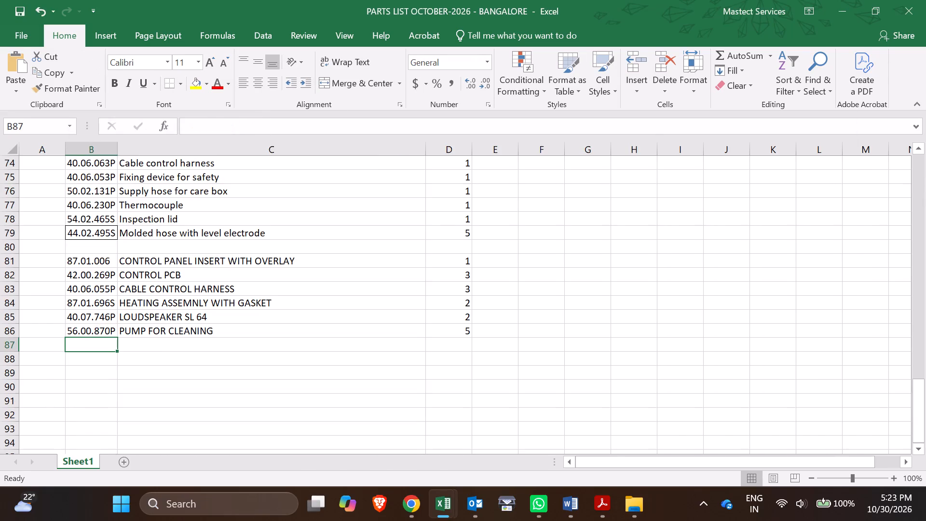
key("ctrl+v")
key("Return")
Copy the part name COOLING FAN from the ORDER workbook's second item as plain text into C87 of the Bangalore list.
key("Up")
key("Right")
key("alt+Tab")
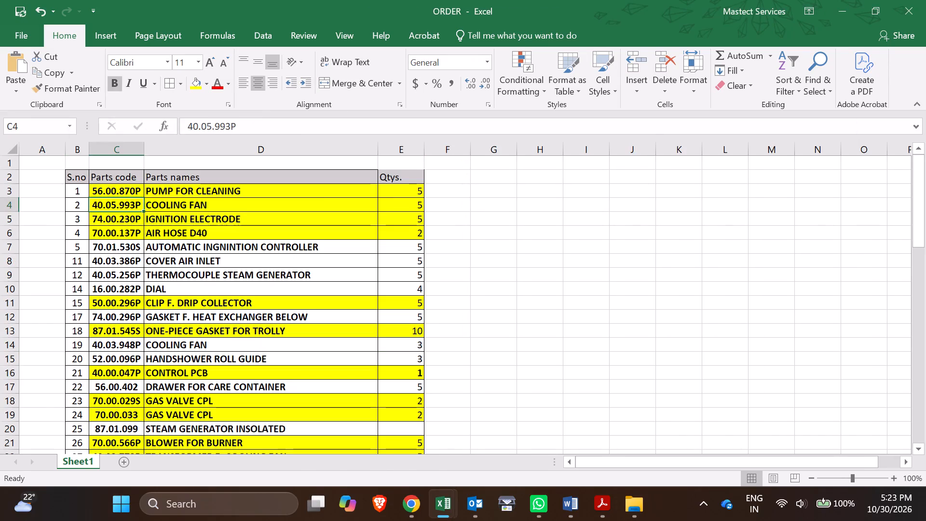
key("Right")
triple_click(259, 128)
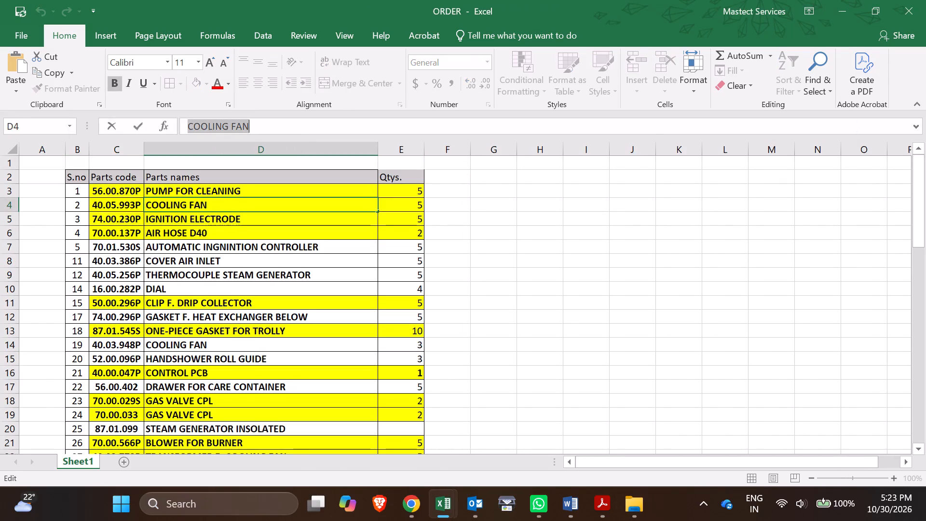
key("ctrl+c")
key("alt+Tab")
key("ctrl+v")
key("Return")
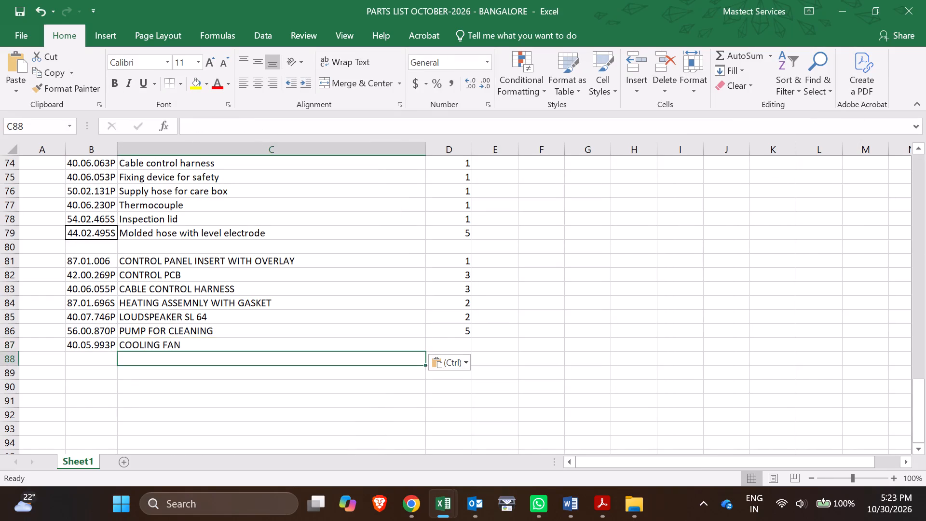
Enter quantity 5 for COOLING FAN in D87 and save the Bangalore parts list.
key("Up")
key("Right")
key("alt+Tab")
key("alt+Tab")
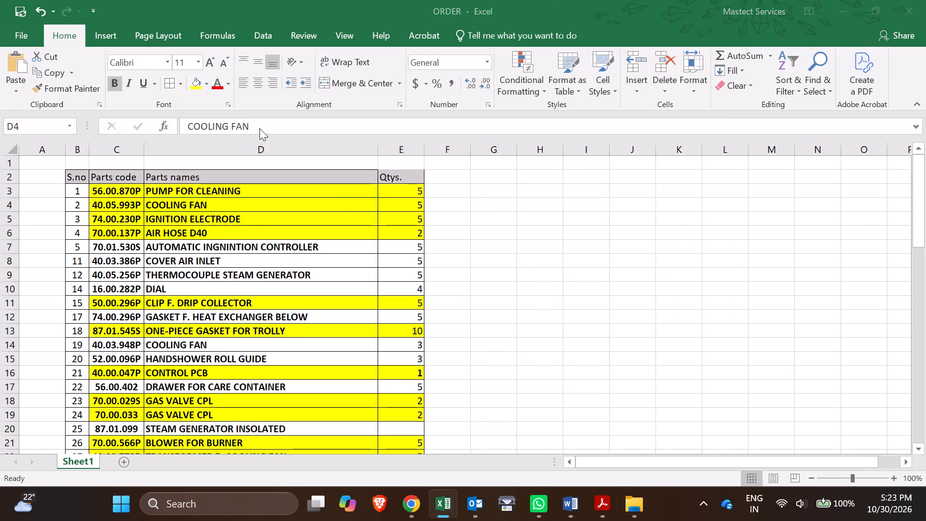
key("5")
key("Return")
key("ctrl+s")
Copy the ORDER part code 74.00.230P as plain text into B88 of the Bangalore list.
key("Left")
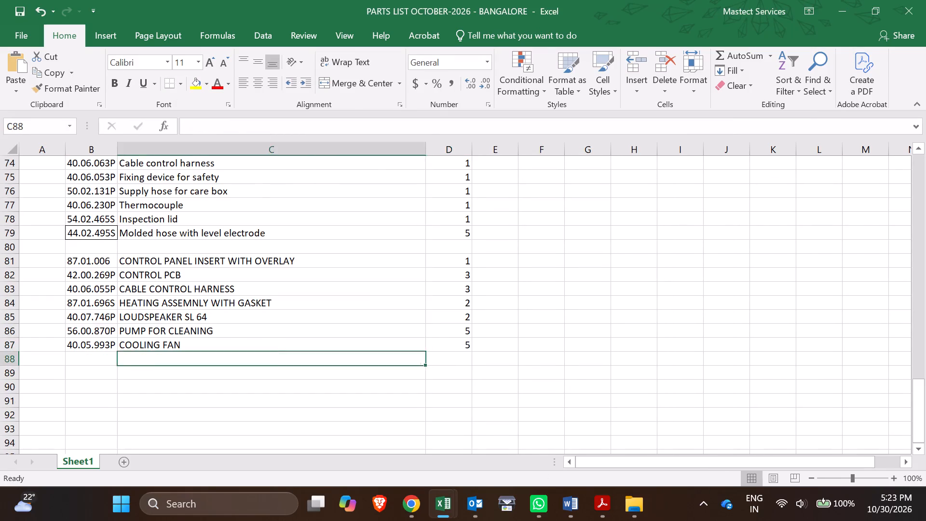
key("Left")
key("alt+Tab")
key("Down")
key("Left")
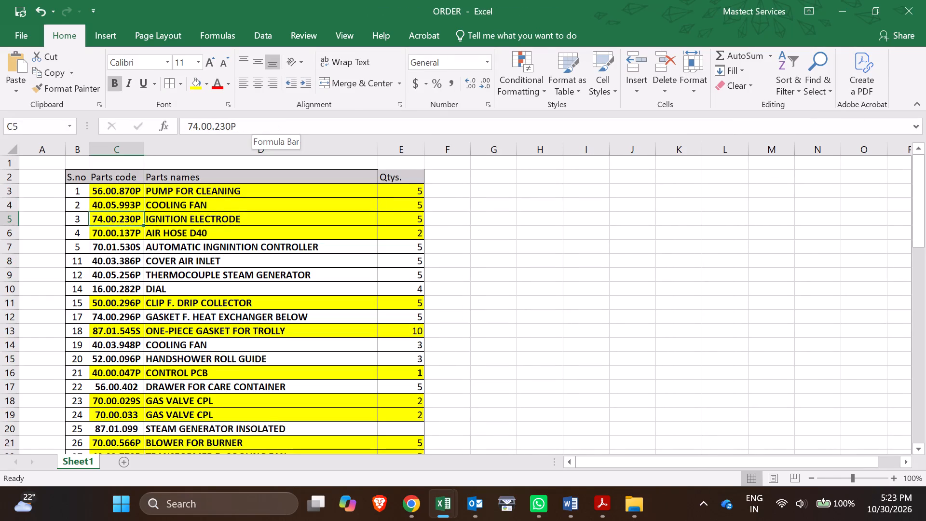
triple_click(259, 128)
key("ctrl+c")
key("alt+Tab")
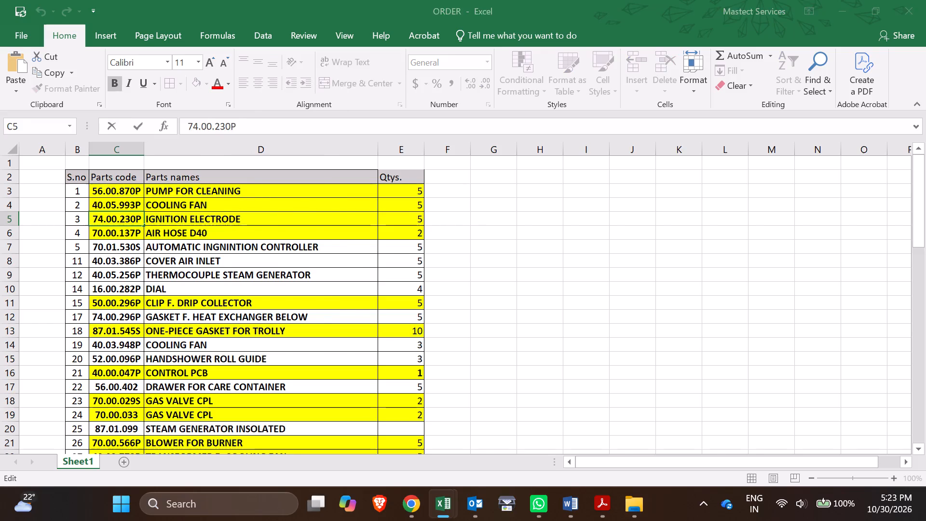
key("ctrl+v")
key("Return")
Copy the part name IGNITION ELECTRODE from the ORDER workbook as plain text into C88 of the Bangalore list.
key("Up")
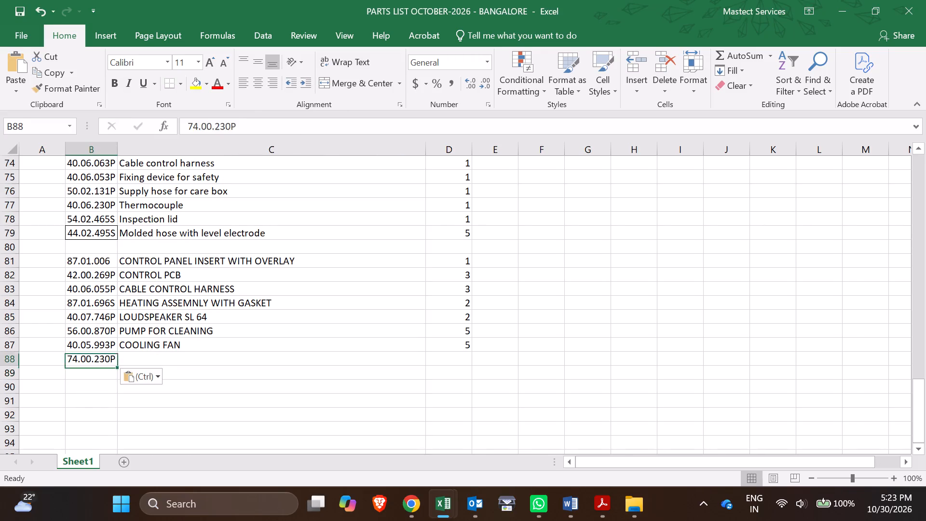
key("Right")
key("alt+Tab")
key("Right")
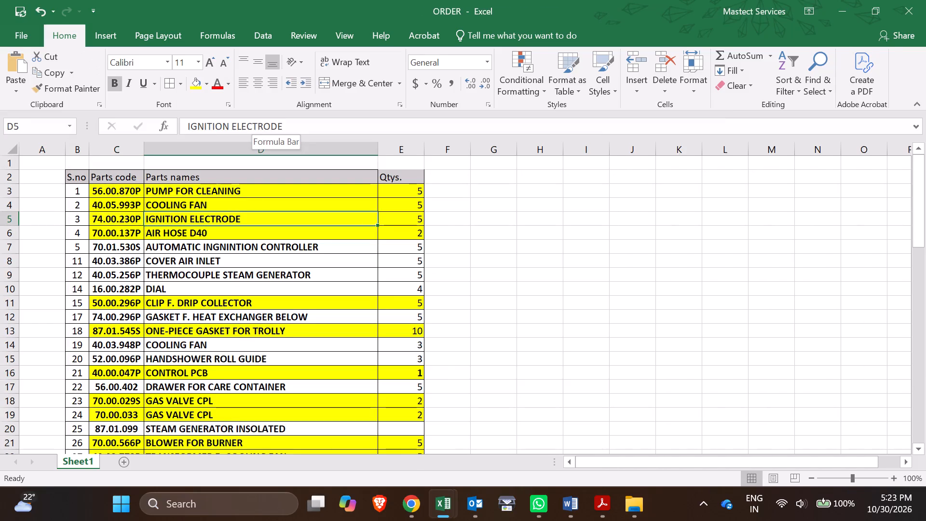
triple_click(259, 128)
key("ctrl+c")
key("alt+Tab")
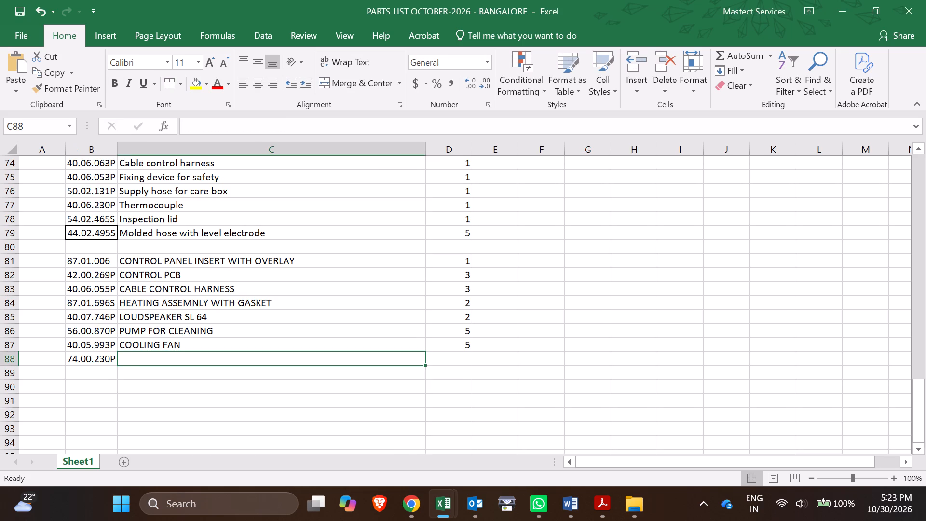
key("ctrl+v")
key("Return")
Enter the ORDER quantity of 5 for IGNITION ELECTRODE in D88 and save the Bangalore parts list.
key("Up")
key("Right")
key("alt+Tab")
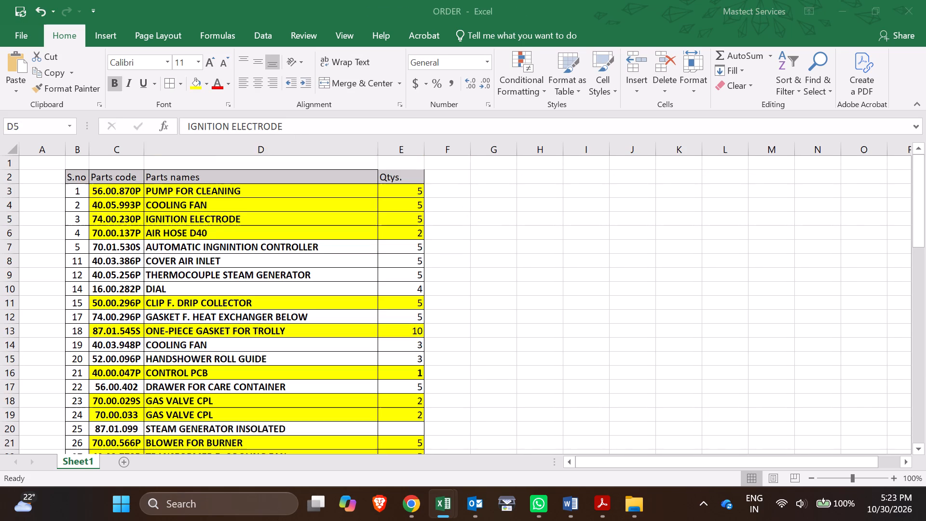
key("Right")
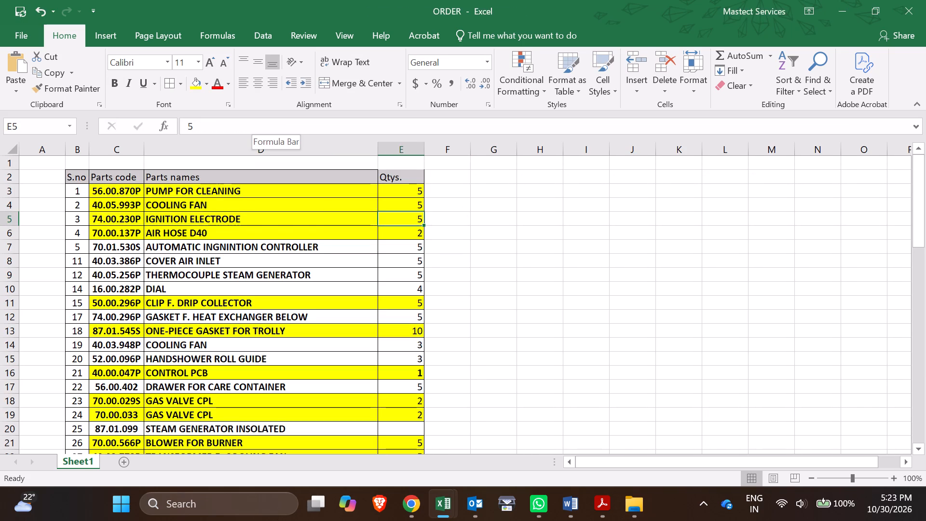
key("alt+Tab")
key("5")
key("Return")
key("ctrl+s")
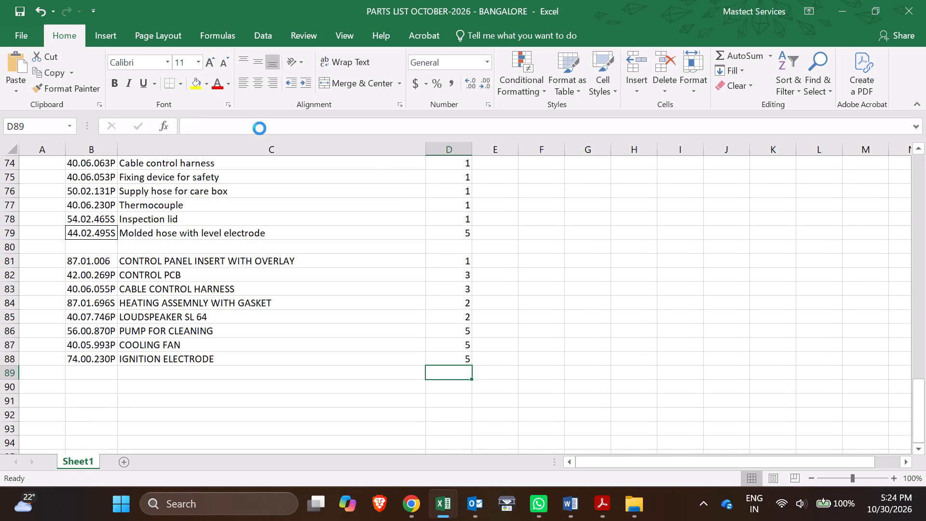
Copy the ORDER part code 70.00.137P as plain text into B89 of the Bangalore list.
key("Left")
key("Left")
key("alt+Tab")
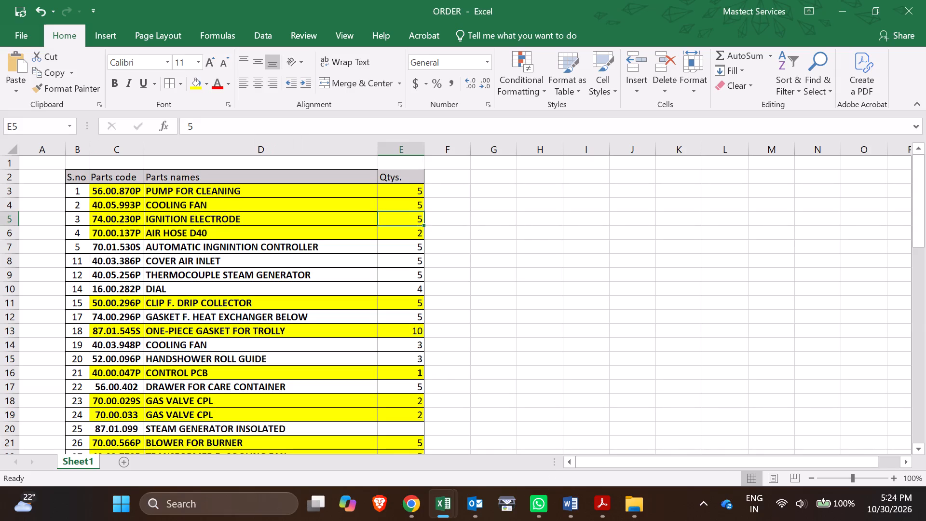
key("Down")
key("Left")
key("Left")
triple_click(259, 128)
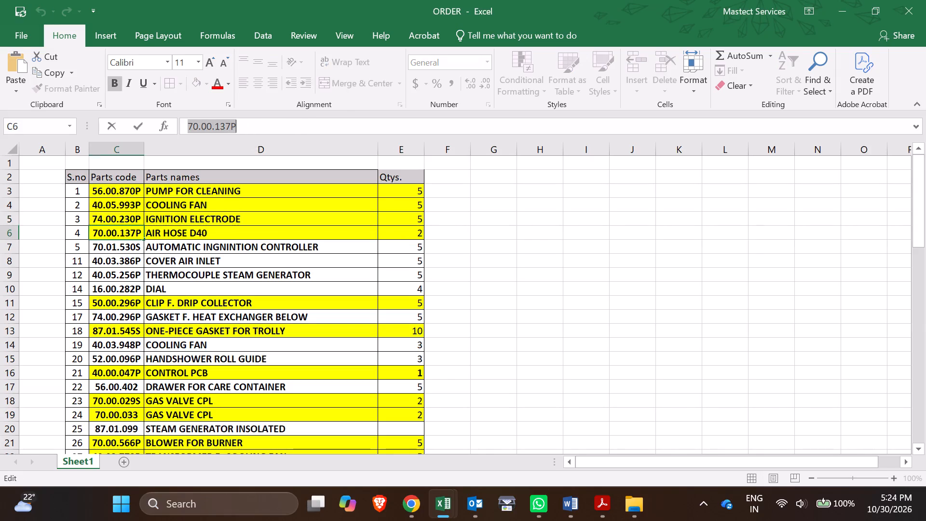
key("ctrl+c")
key("alt+Tab")
key("ctrl+v")
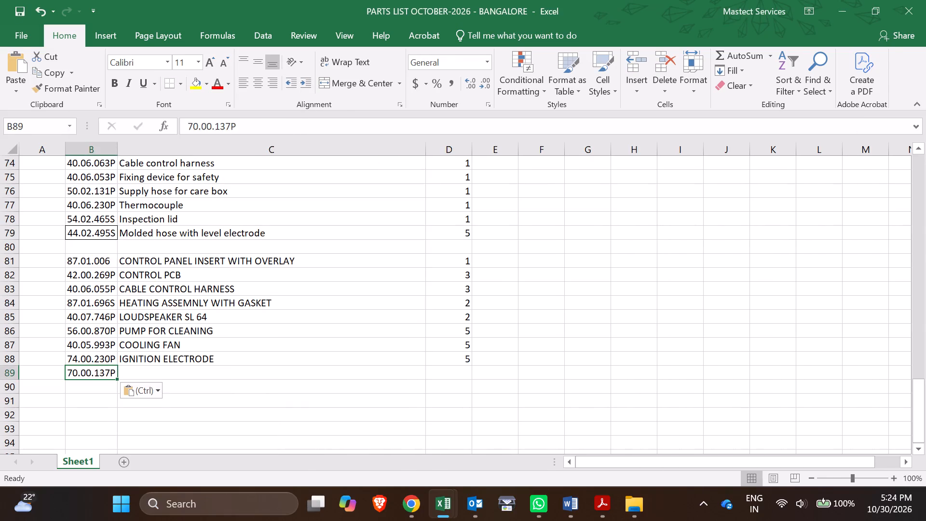
key("Return")
Copy the part name AIR HOSE D40 from the ORDER workbook as plain text into C89 of the Bangalore list.
key("Up")
key("Right")
key("alt+Tab")
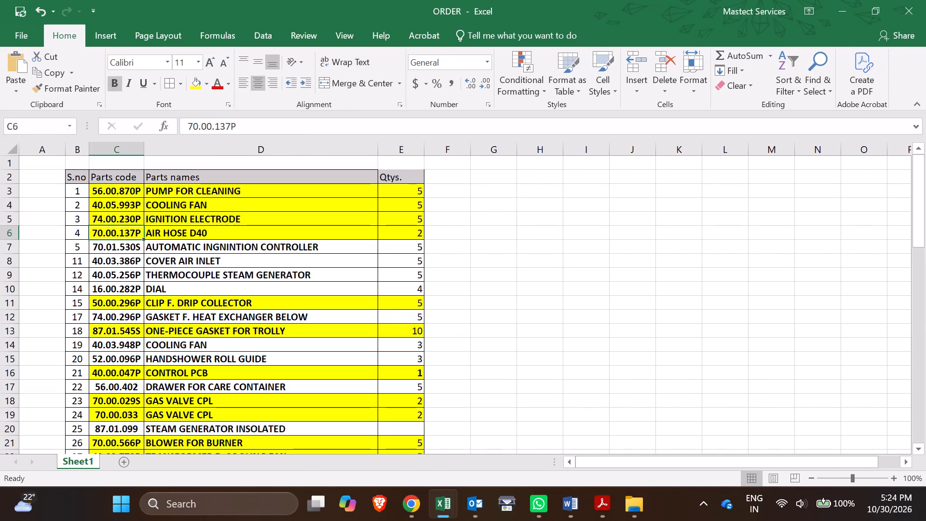
key("Right")
triple_click(259, 128)
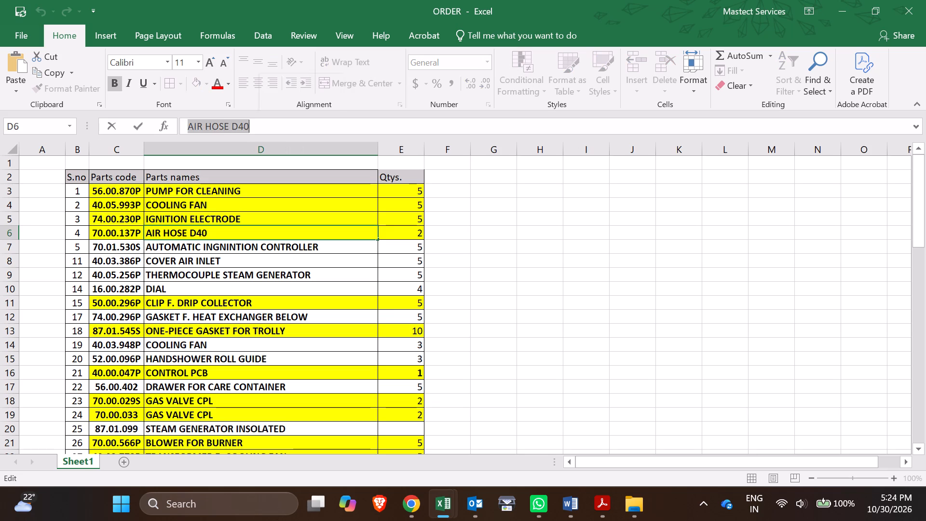
key("ctrl+c")
key("alt+Tab")
key("ctrl+v")
key("Return")
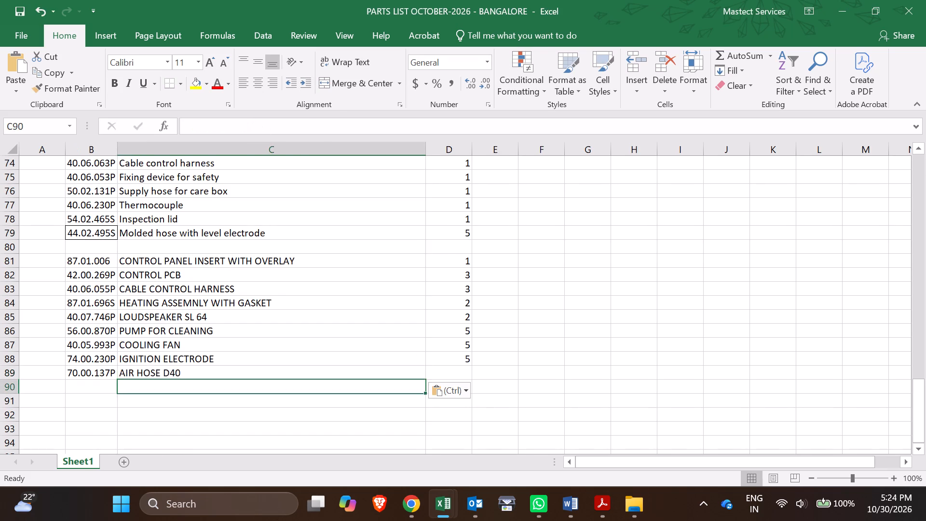
Enter the ORDER quantity of 2 for AIR HOSE D40 in D89 and save the Bangalore parts list.
key("Up")
key("Right")
key("alt+Tab")
key("Right")
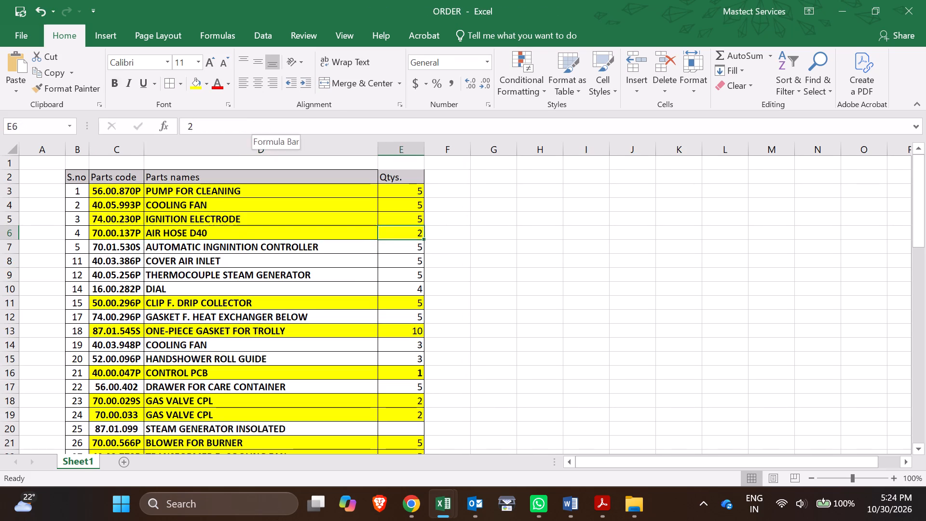
left_click(259, 128)
key("alt+Tab")
key("2")
key("Return")
key("ctrl+s")
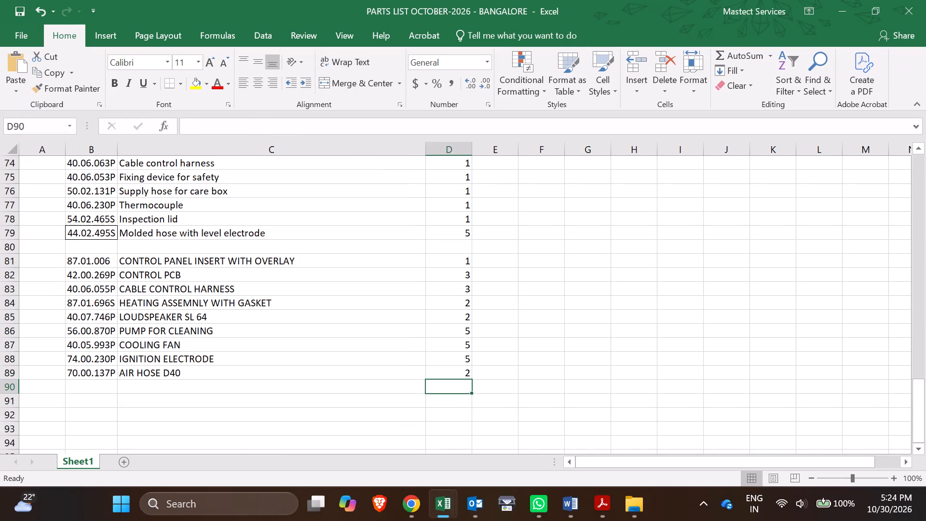
Copy the next highlighted ORDER part code, 50.00.296P, as plain text into B90 of the Bangalore list.
key("Left")
key("Left")
key("alt+Tab")
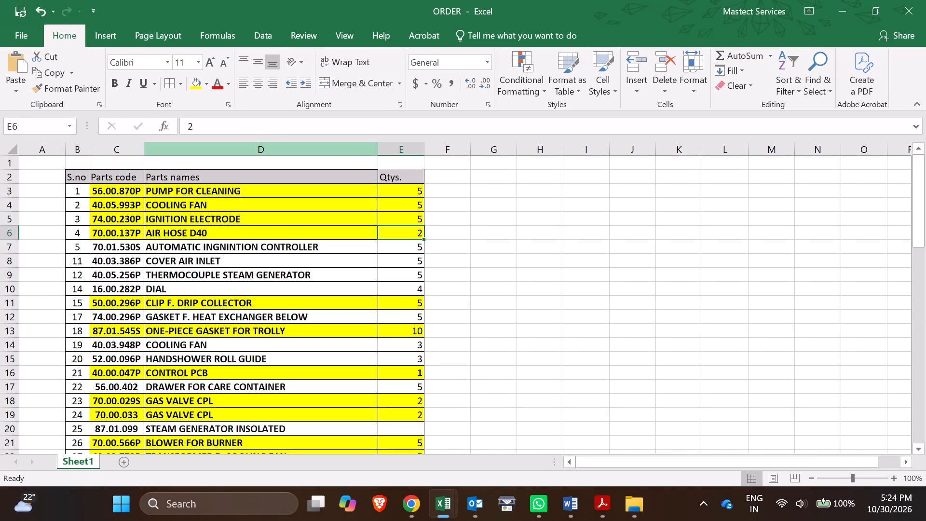
key("Return")
key("Return")
key("Return")
key("Return")
key("Return")
key("Left")
key("Left")
key("Left")
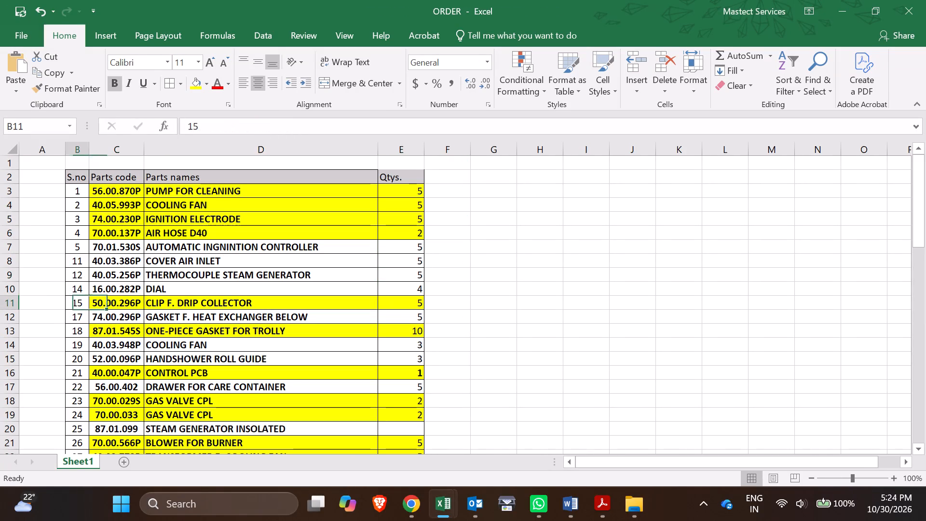
key("Right")
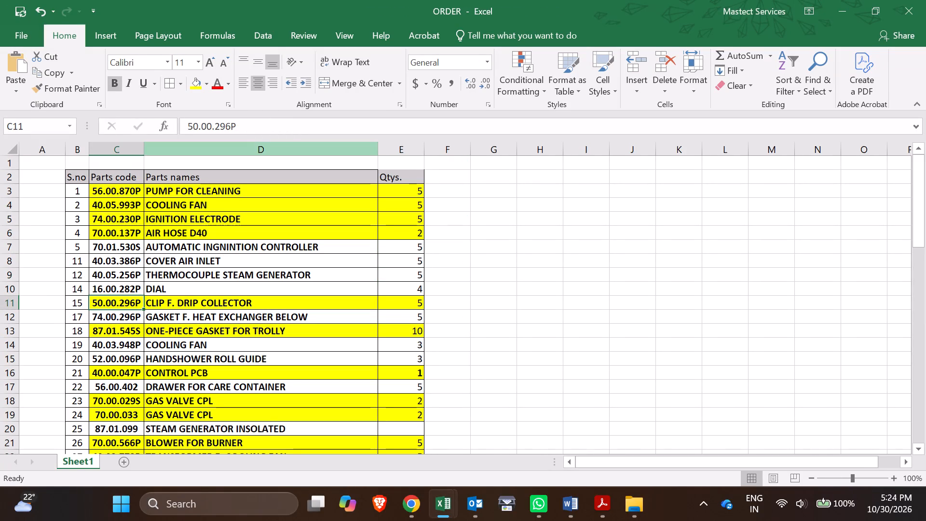
left_click(260, 127)
triple_click(260, 127)
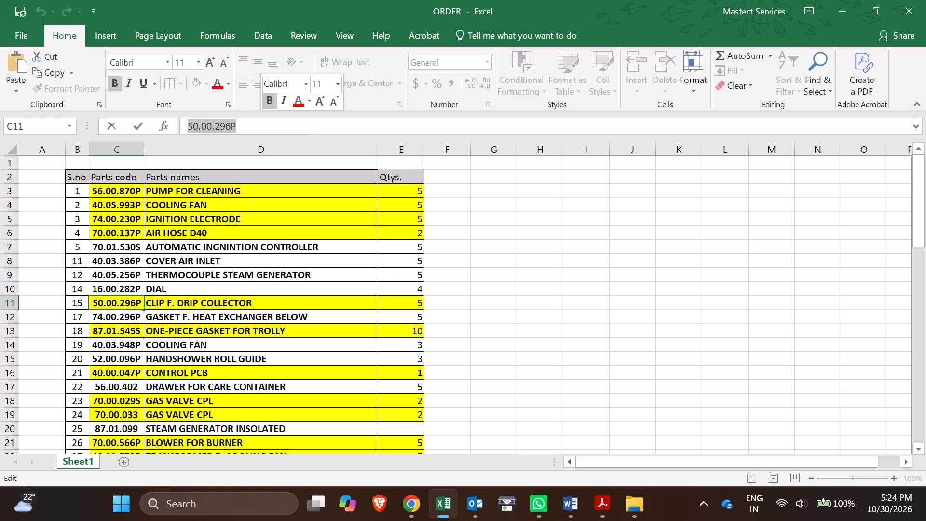
key("ctrl+c")
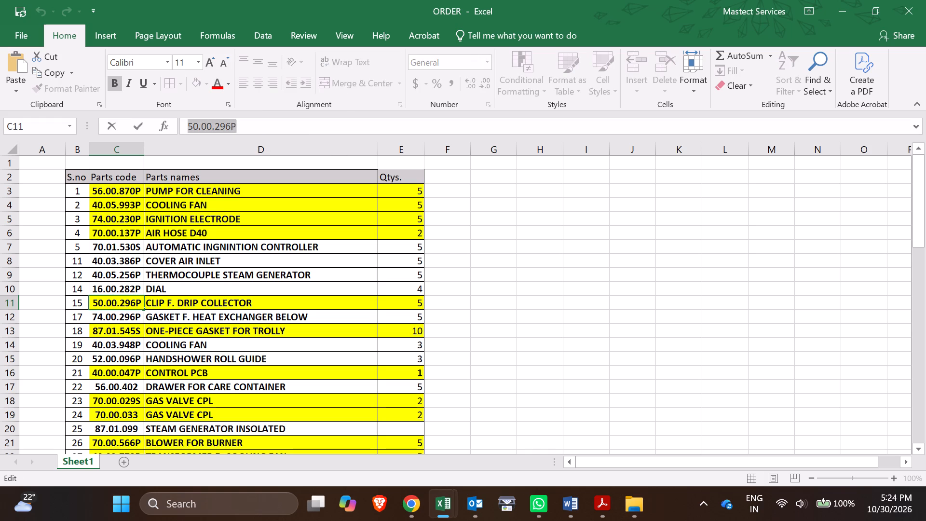
key("alt+Tab")
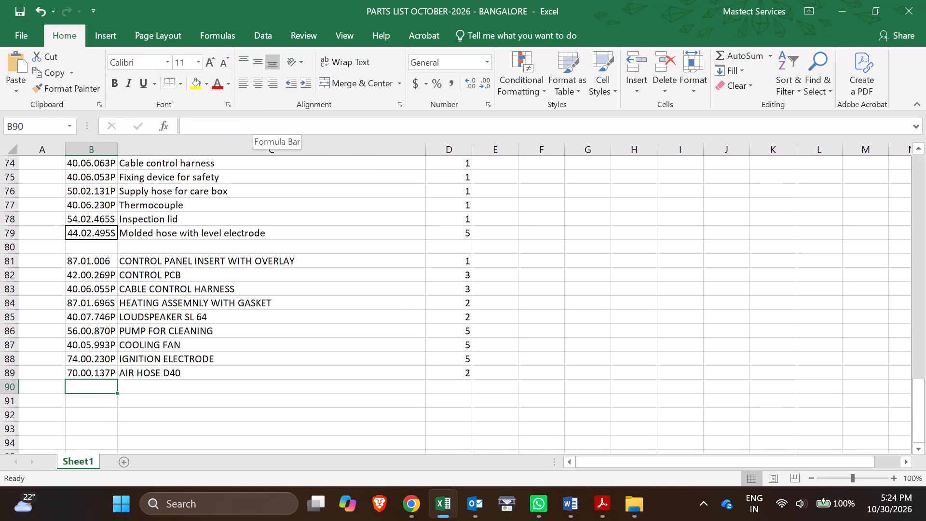
key("alt+Tab")
key("alt+Tab")
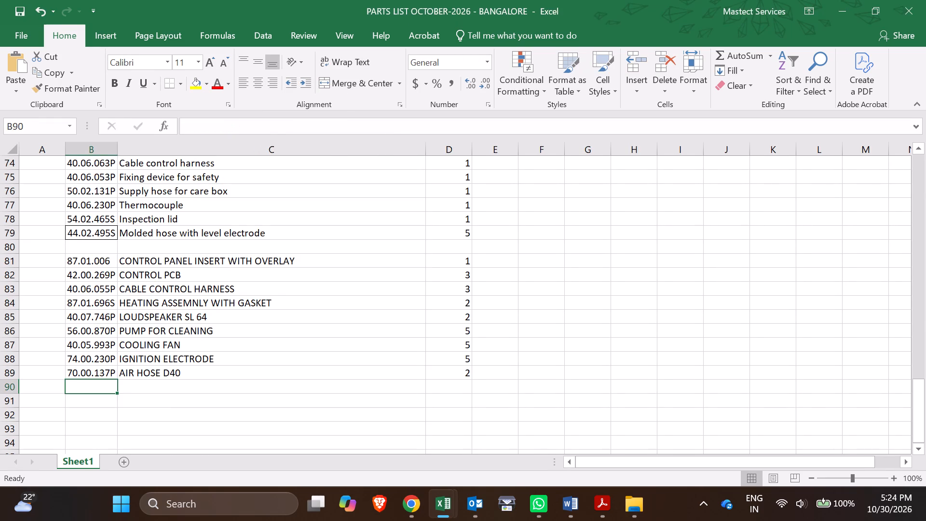
key("ctrl+v")
key("Return")
Copy the part name CLIP F. DRIP COLLECTOR from the ORDER workbook as plain text into C90 of the Bangalore list.
key("Up")
key("Right")
key("alt+Tab")
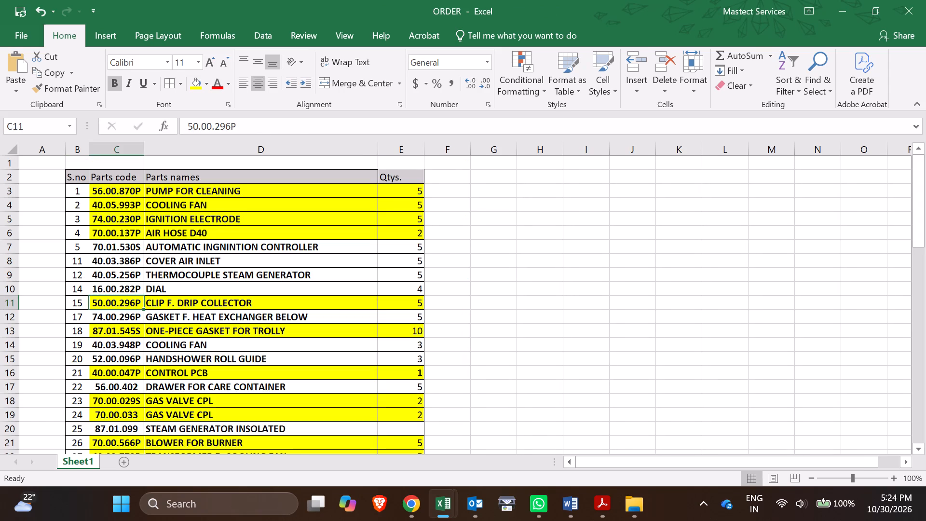
key("Right")
triple_click(260, 127)
key("ctrl+c")
key("alt+Tab")
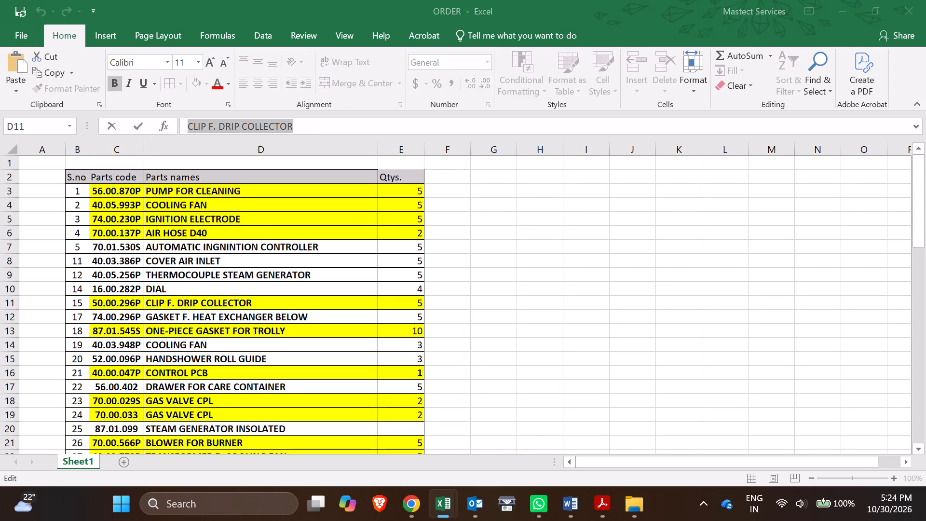
key("ctrl+v")
key("Return")
Enter the ORDER quantity of 5 for CLIP F. DRIP COLLECTOR in D90 of the Bangalore list.
key("Up")
key("Right")
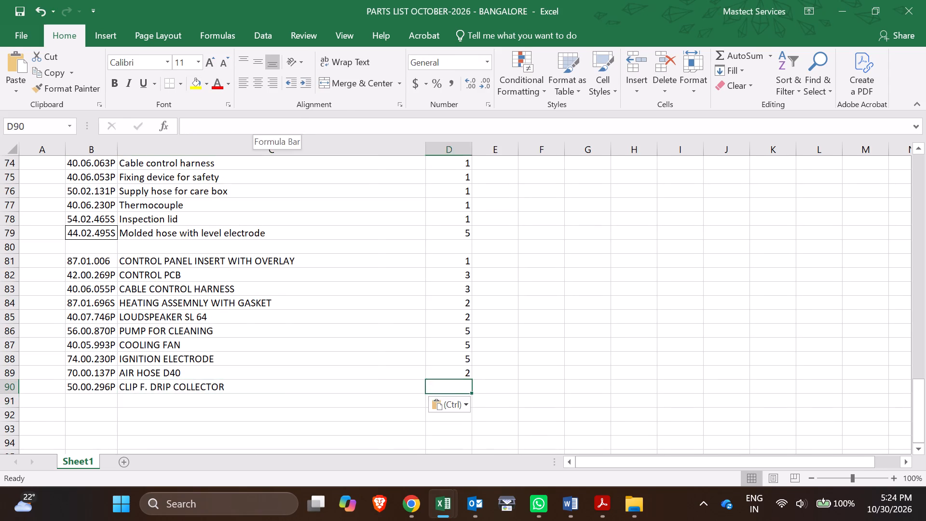
key("alt+Tab")
key("Right")
key("alt+Tab")
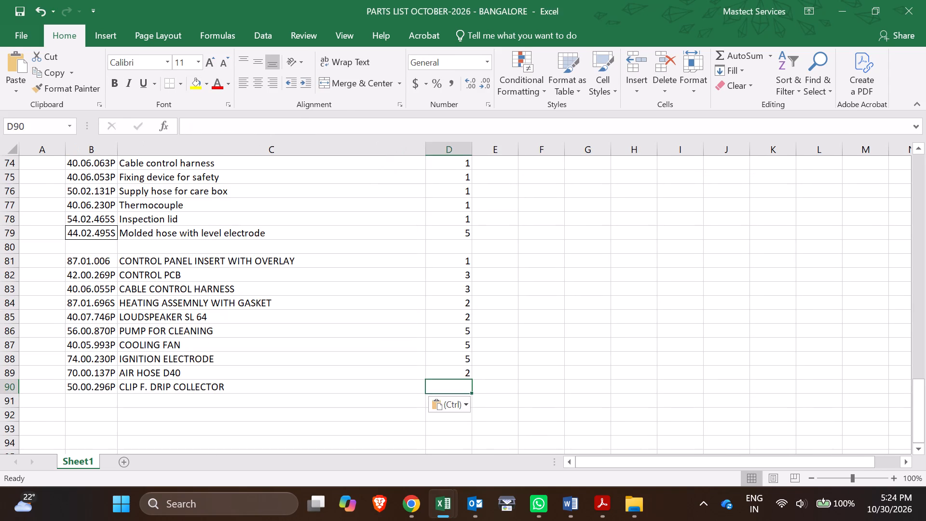
key("5")
key("Return")
Copy the next highlighted ORDER part code, 87.01.545S, as plain text into B91 of the Bangalore list.
key("Left")
key("alt+Tab")
key("alt+Tab")
key("Left")
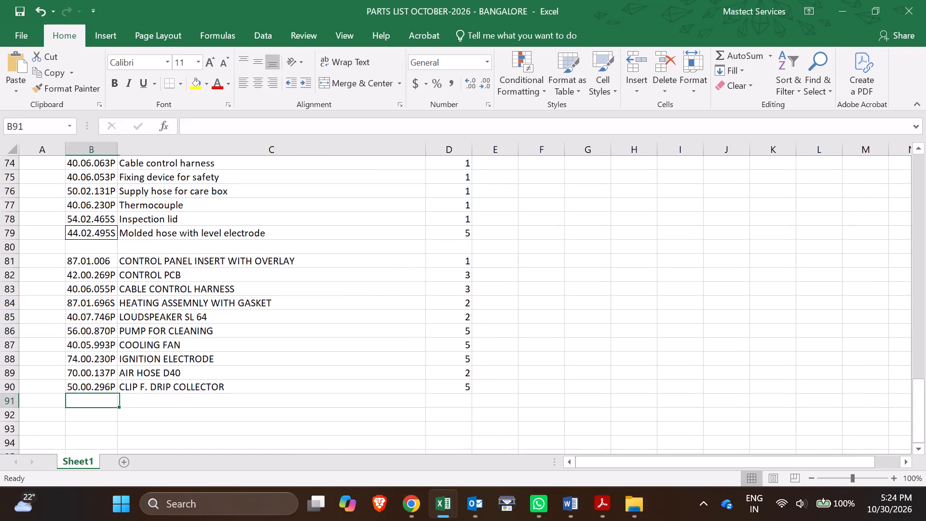
key("alt+Tab")
key("Left")
key("Left")
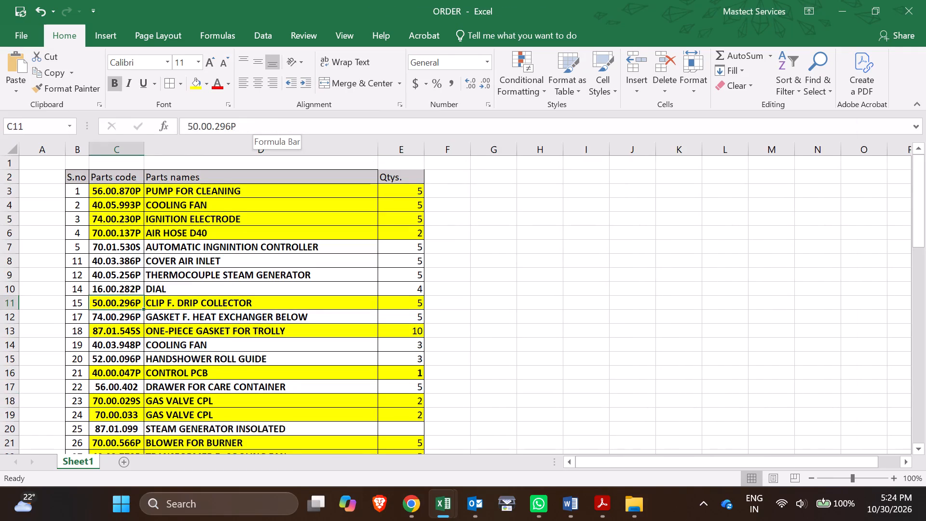
key("Down")
key("Down")
key("alt+Tab")
key("alt+Tab")
triple_click(260, 127)
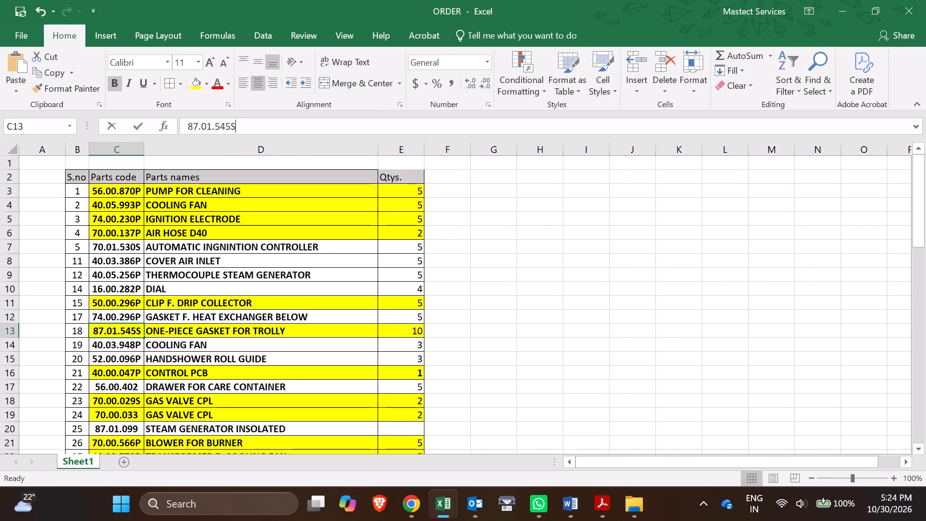
key("ctrl+c")
key("alt+Tab")
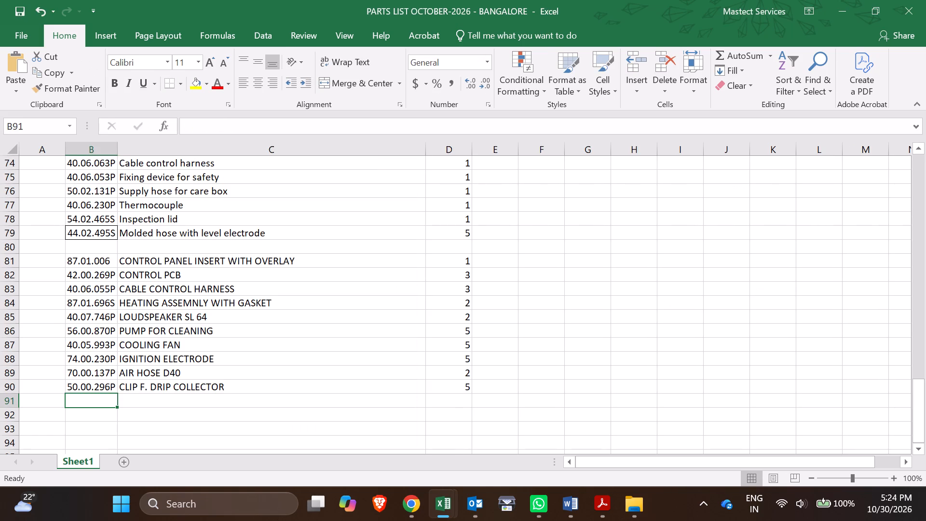
key("ctrl+v")
key("Return")
Copy the part name ONE-PIECE GASKET FOR TROLLY from the ORDER workbook as plain text into C91 of the Bangalore list and save.
key("Up")
key("Right")
key("alt+Tab")
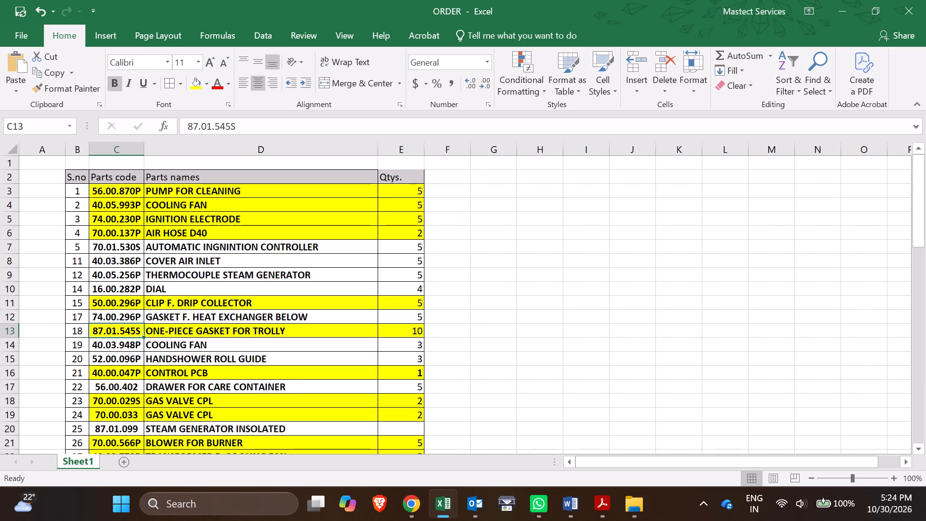
key("Right")
triple_click(260, 127)
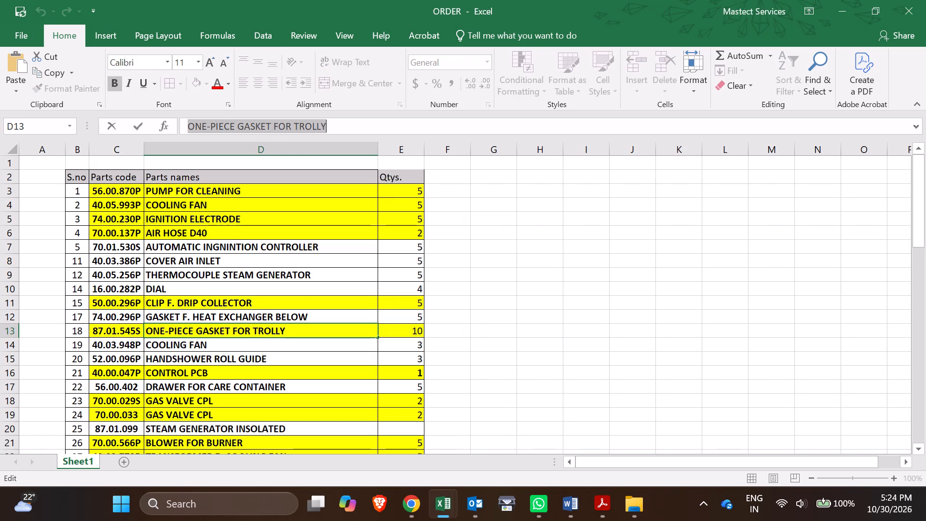
key("ctrl+c")
key("alt+Tab")
key("ctrl+v")
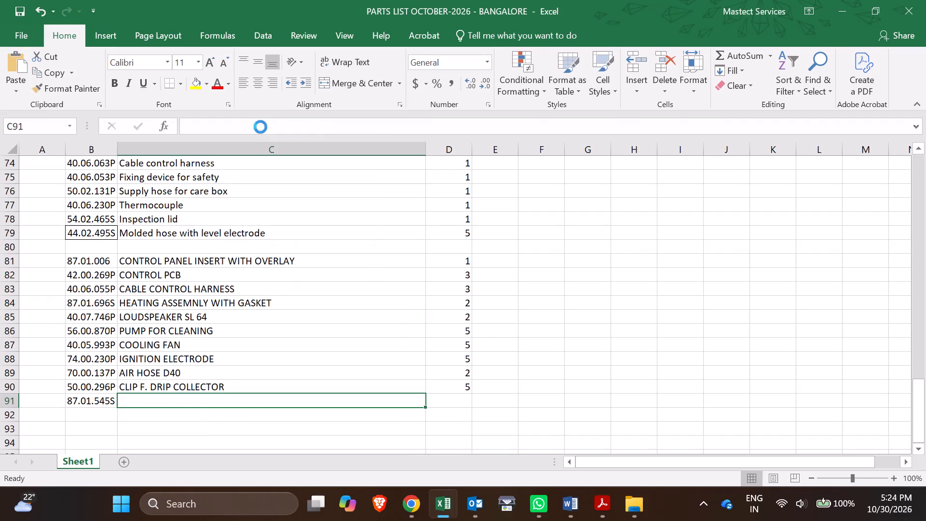
key("ctrl+s")
key("ctrl+s")
key("Return")
Enter the ORDER quantity of 10 for ONE-PIECE GASKET FOR TROLLY in D91 of the Bangalore list and save.
key("Up")
key("Right")
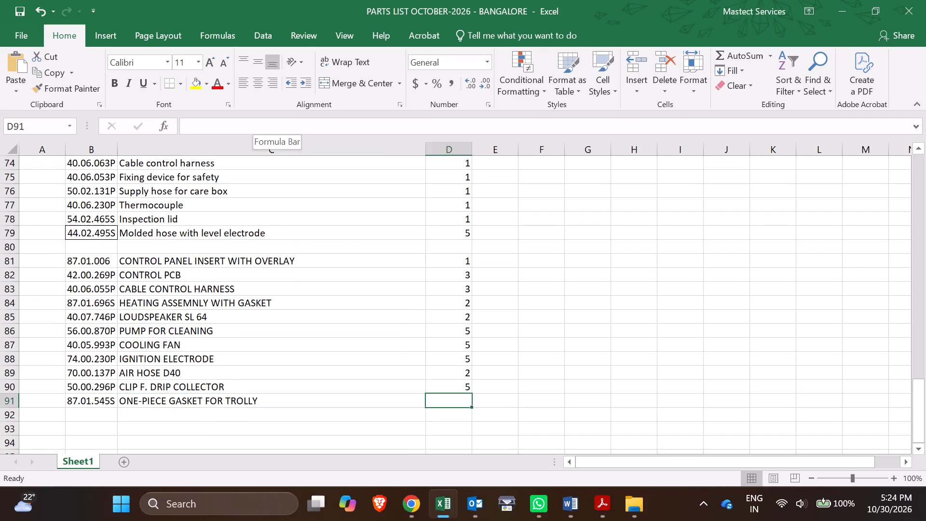
key("alt+Tab")
key("Right")
key("alt+Tab")
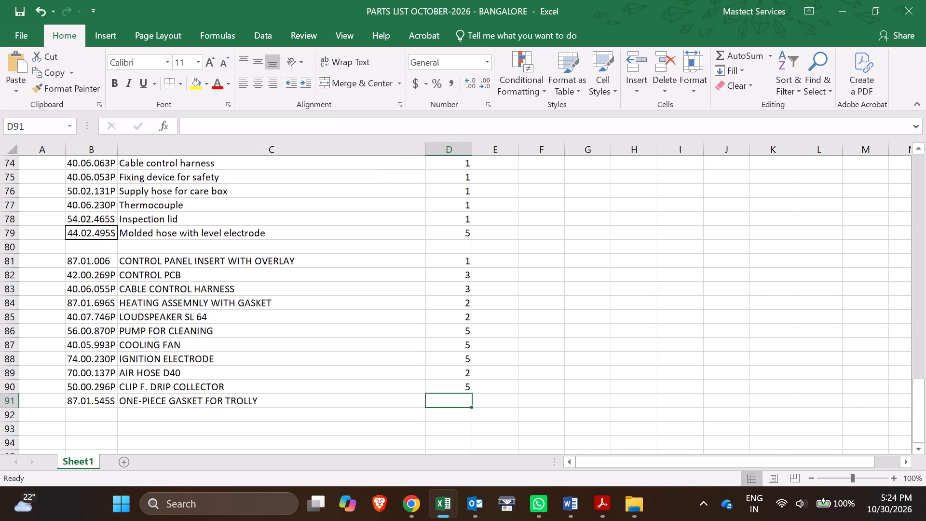
type("10")
key("Return")
key("ctrl+s")
Copy the next highlighted ORDER part code, 40.00.047P, as plain text into B92 of the Bangalore list.
key("Left")
key("Left")
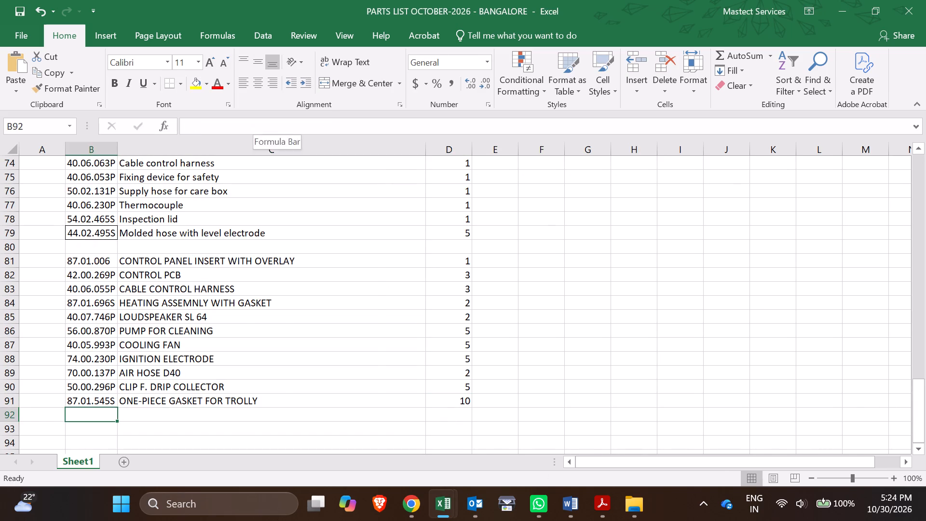
key("alt+Tab")
key("Left")
key("Left")
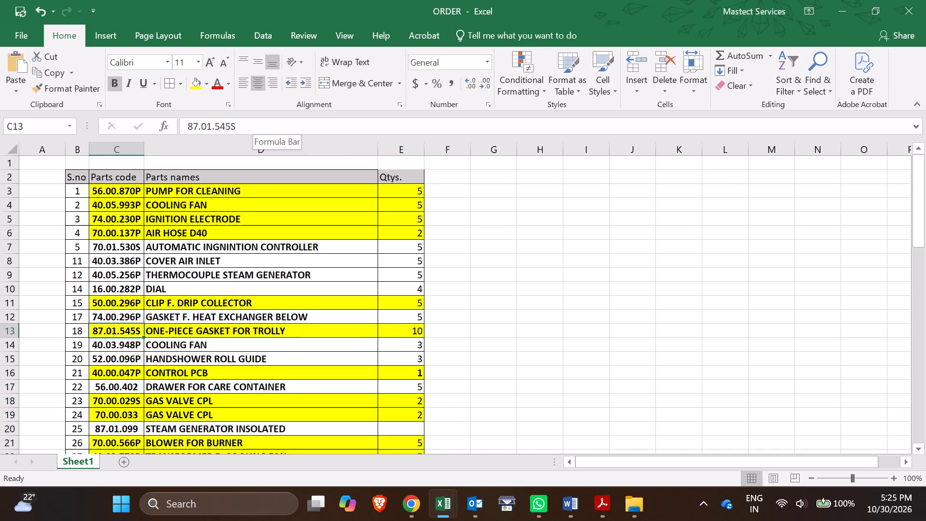
key("Down")
key("Down")
key("Down")
triple_click(260, 127)
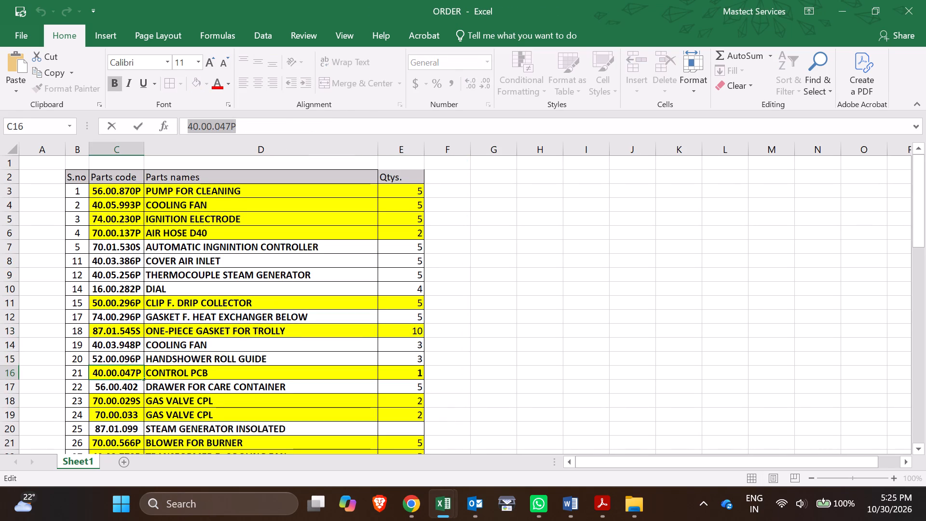
key("ctrl+c")
key("alt+Tab")
key("ctrl+v")
key("Return")
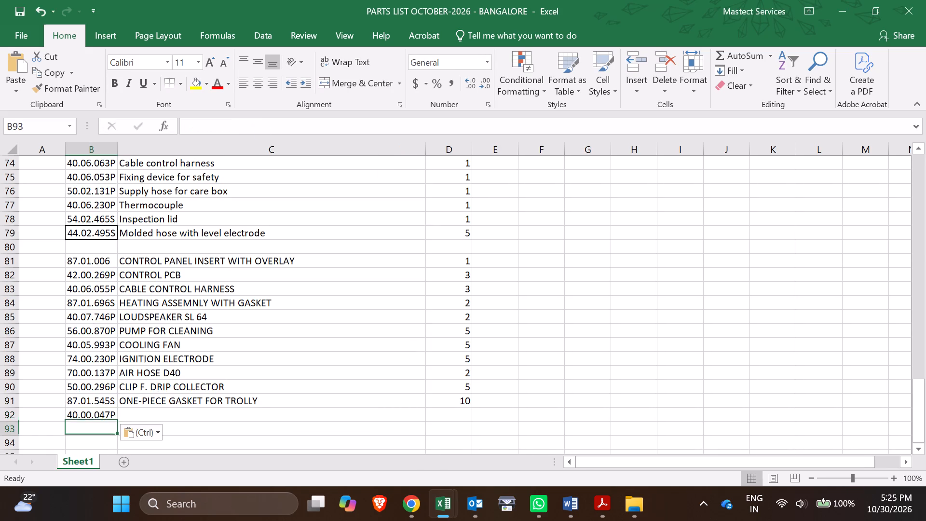
Copy the part name CONTROL PCB from the ORDER workbook as plain text into C92 of the Bangalore list.
key("Up")
key("Right")
key("alt+Tab")
key("Right")
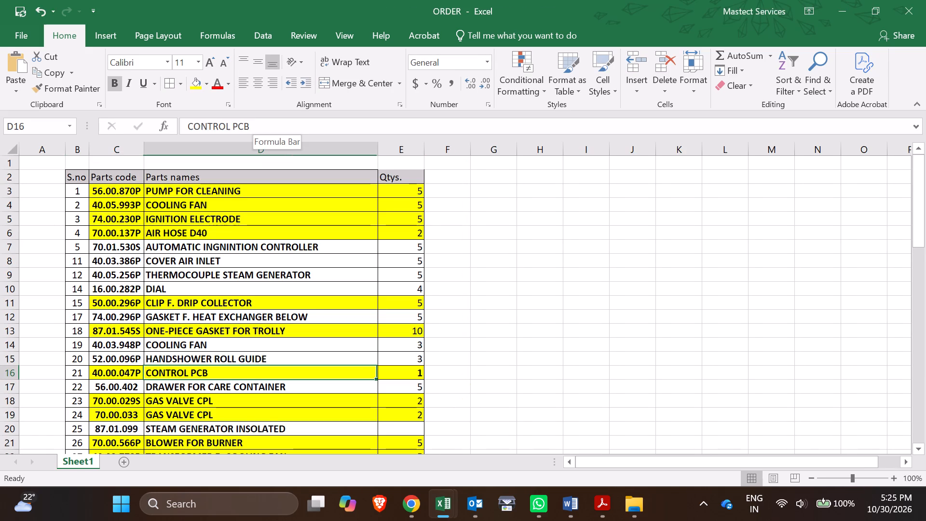
triple_click(260, 127)
key("ctrl+c")
key("alt+Tab")
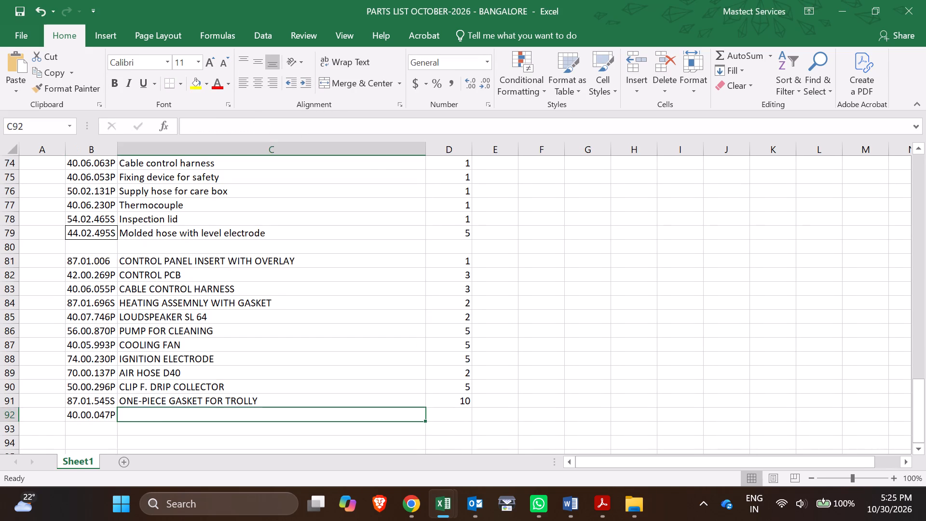
key("ctrl+v")
key("Return")
Enter the ORDER quantity of 1 for CONTROL PCB in D92 of the Bangalore list and save.
key("Up")
key("Right")
key("alt+Tab")
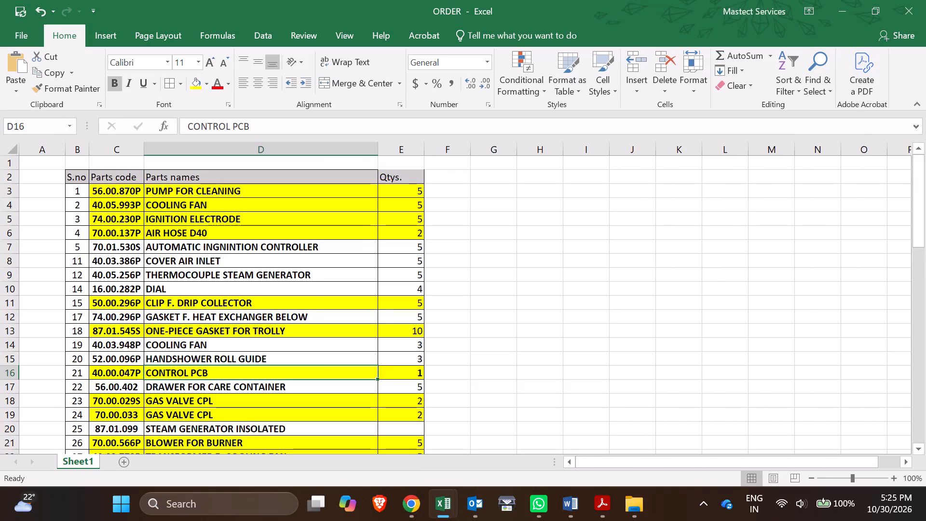
key("Right")
key("alt+Tab")
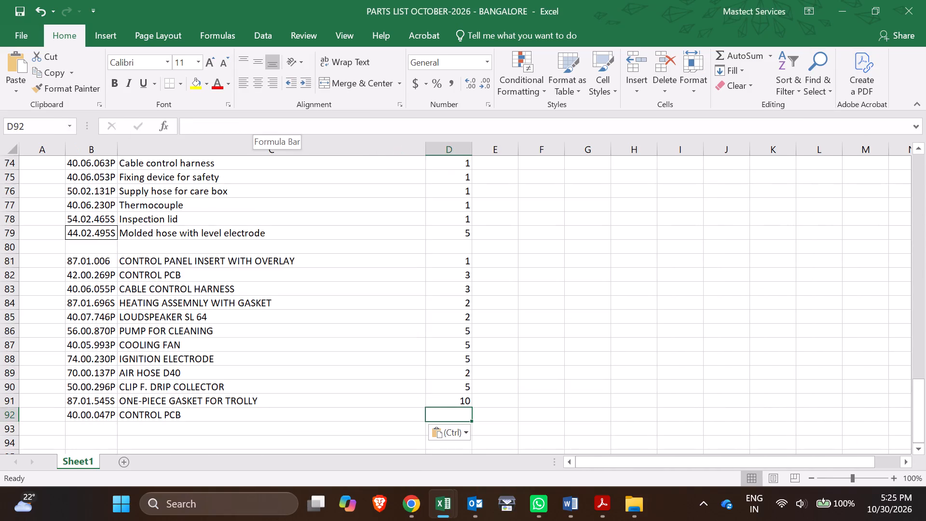
key("1")
key("Return")
key("ctrl+s")
Copy the next highlighted ORDER part code, 70.00.029S, as plain text into B93 of the Bangalore list.
key("Left")
key("Left")
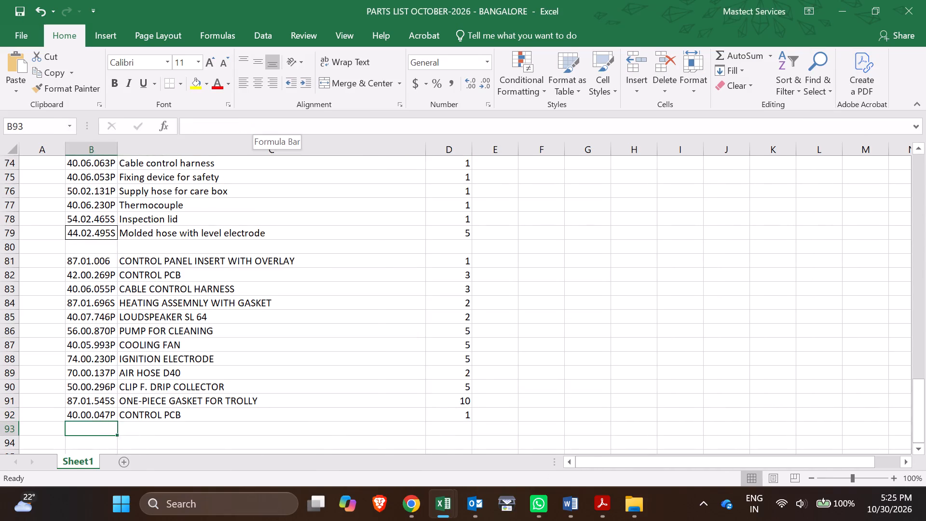
key("alt+Tab")
key("Left")
key("Left")
key("Left")
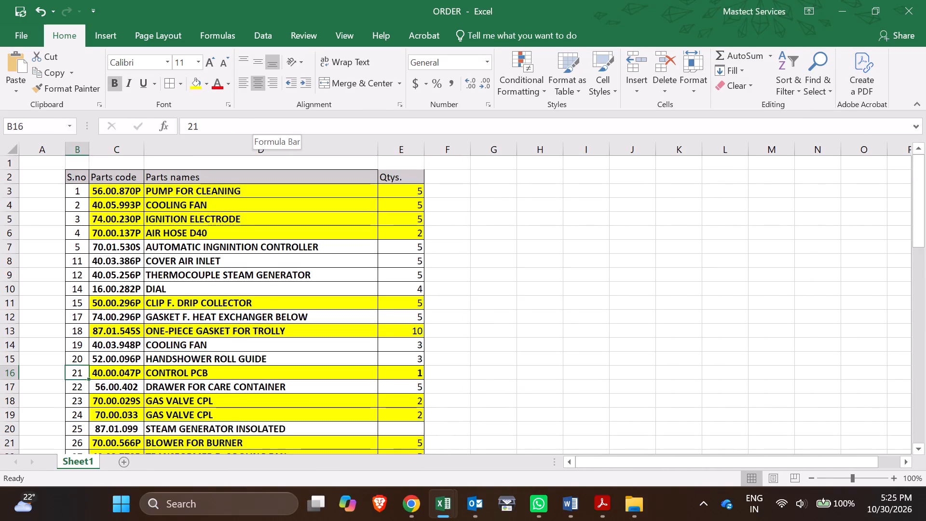
key("Down")
key("Down")
key("Right")
triple_click(260, 127)
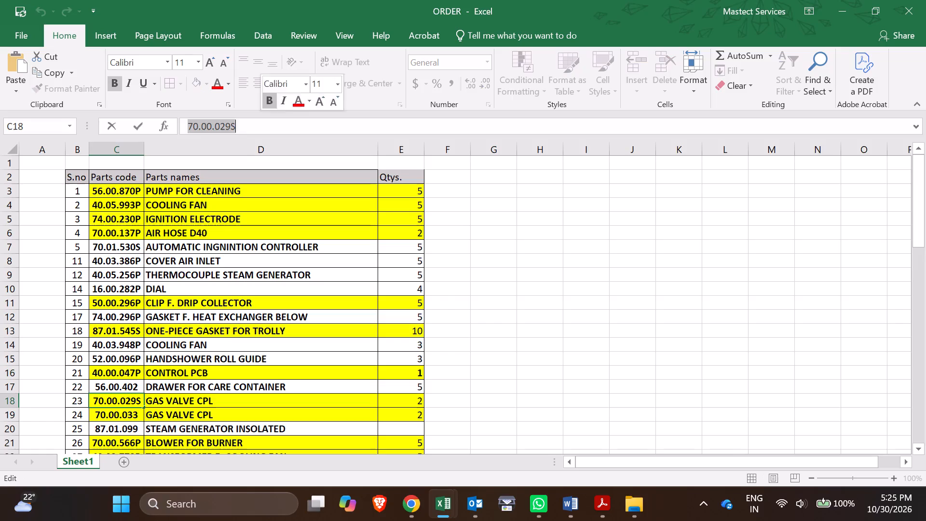
key("ctrl+c")
key("alt+Tab")
key("ctrl+v")
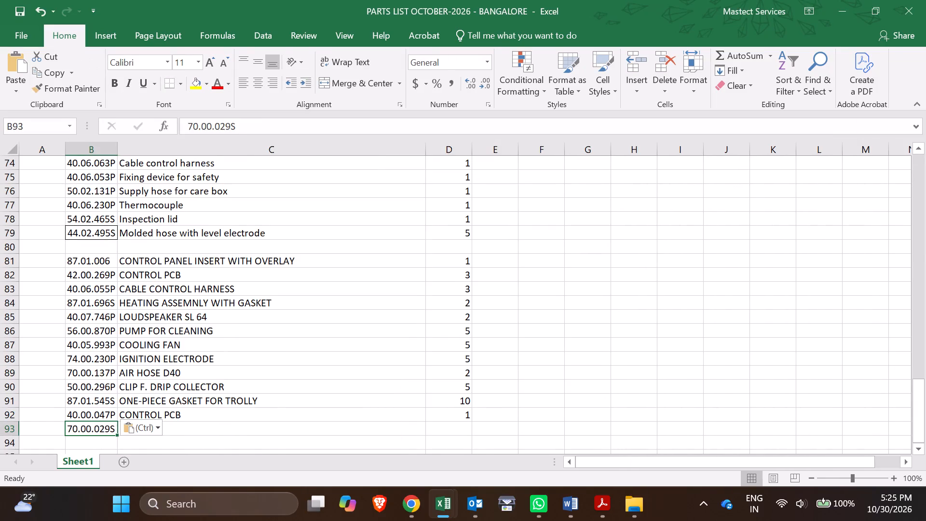
key("Return")
Copy the part name GAS VALVE CPL from the ORDER workbook as plain text into C93 of the Bangalore list.
key("Up")
key("Right")
key("alt+Tab")
key("Right")
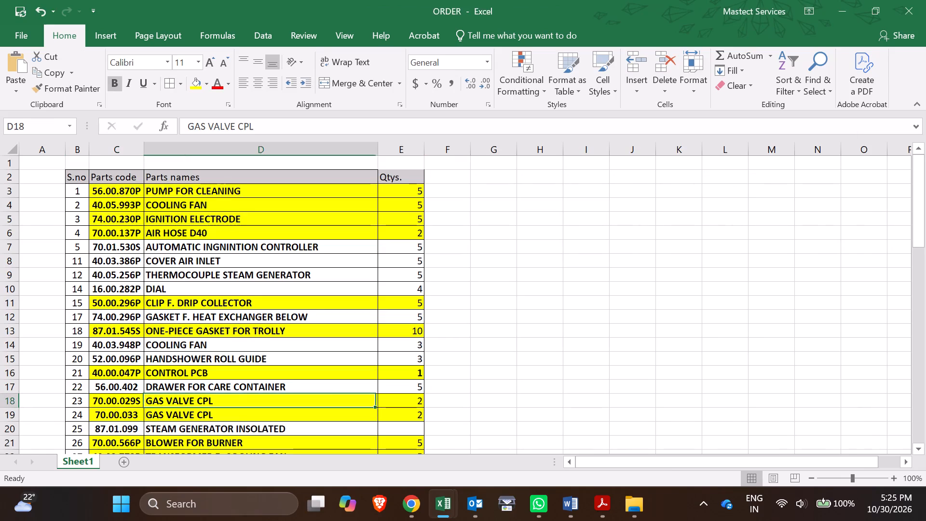
triple_click(260, 127)
key("ctrl+c")
key("alt+Tab")
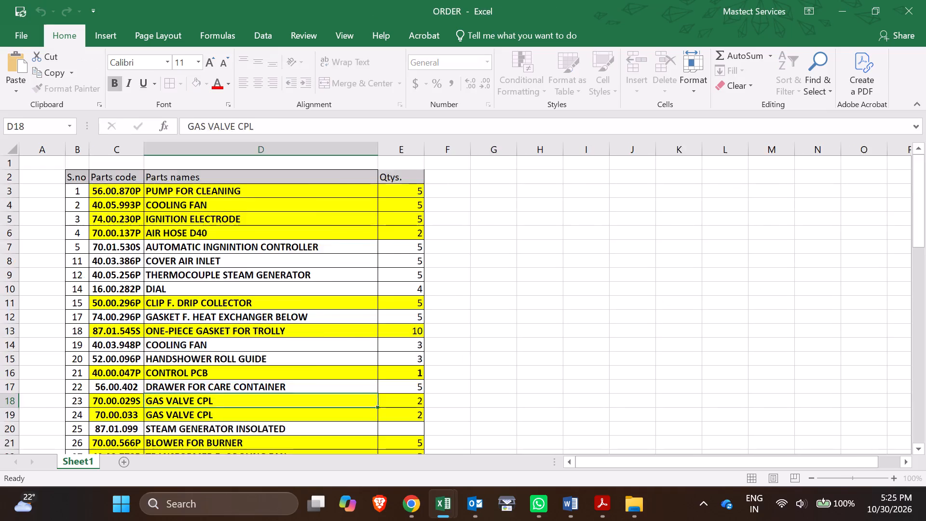
key("ctrl+v")
key("Return")
Enter the ORDER quantity of 2 for GAS VALVE CPL 70.00.029S in D93 of the Bangalore list.
key("Up")
key("Right")
key("alt+Tab")
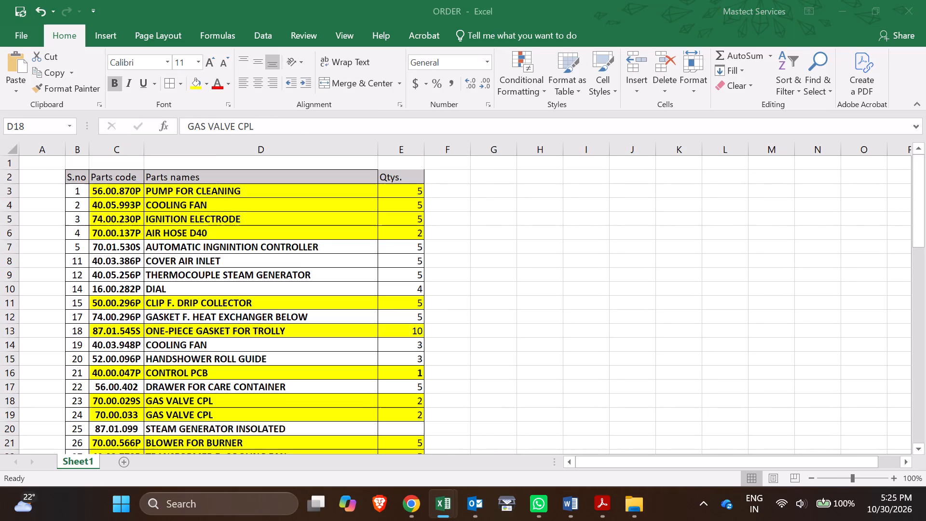
key("alt+Tab")
key("2")
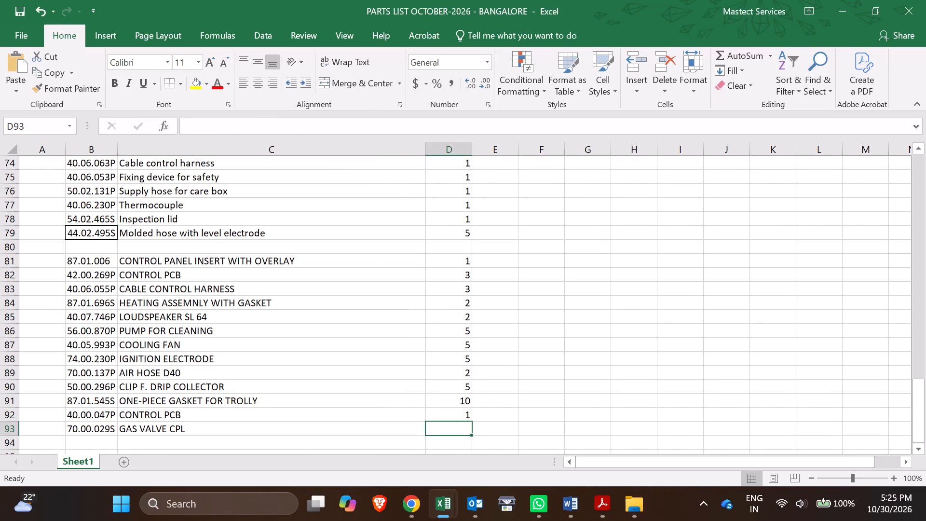
key("Return")
Copy the next highlighted ORDER part code, 70.00.033, as plain text into B94 of the Bangalore list.
key("Left")
key("Left")
key("alt+Tab")
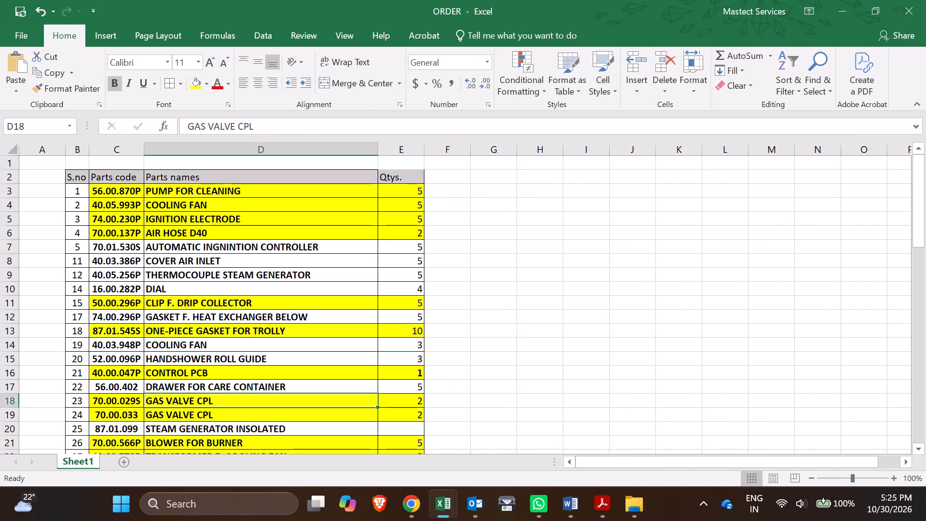
key("Down")
key("Left")
triple_click(260, 127)
key("ctrl+c")
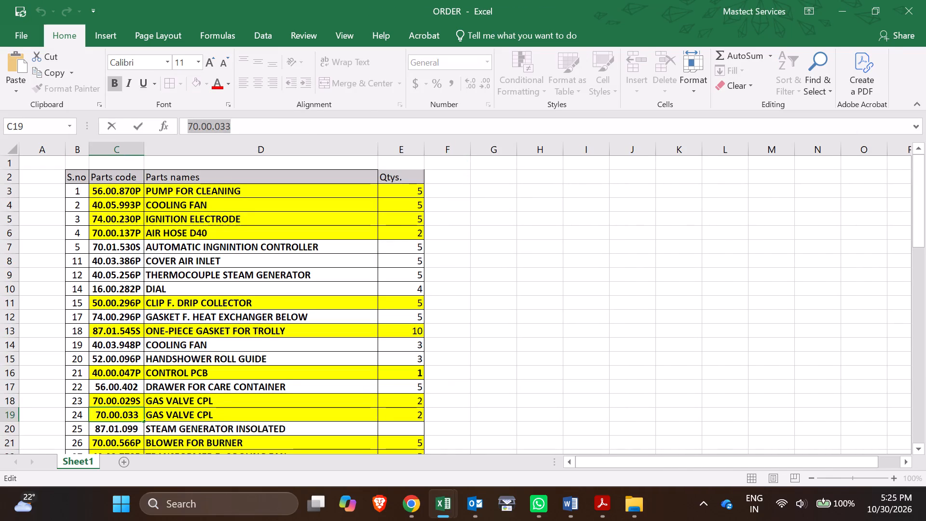
key("alt+Tab")
key("ctrl+v")
key("Return")
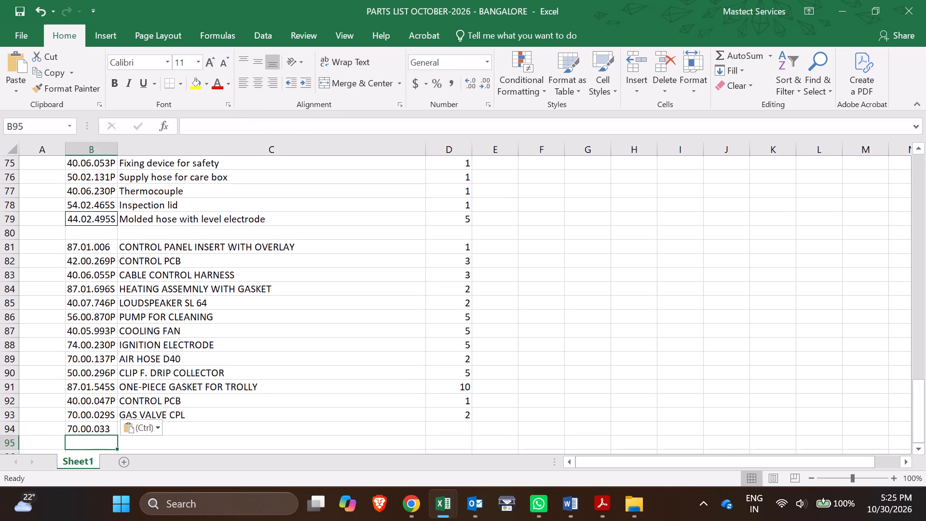
Fill the part name GAS VALVE CPL down from C93 into C94 of the Bangalore list.
key("Up")
key("alt+Tab")
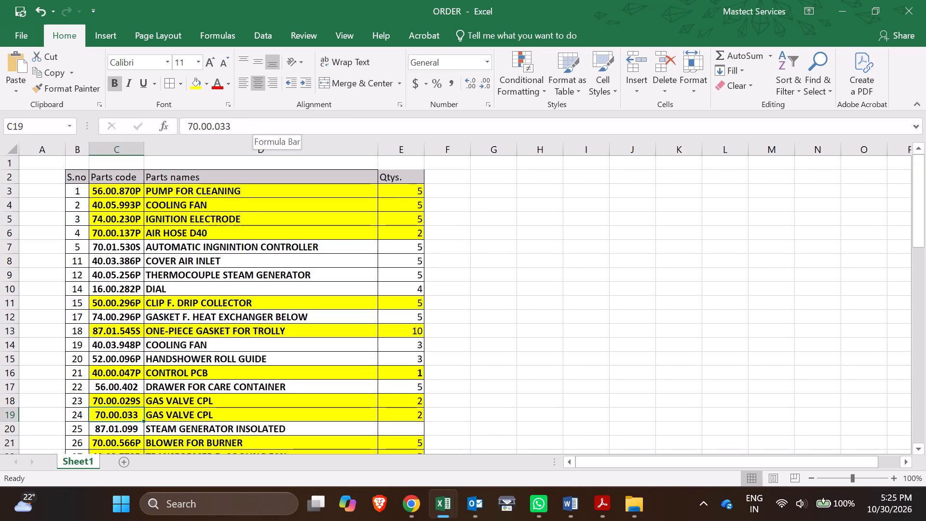
key("alt+Tab")
key("Right")
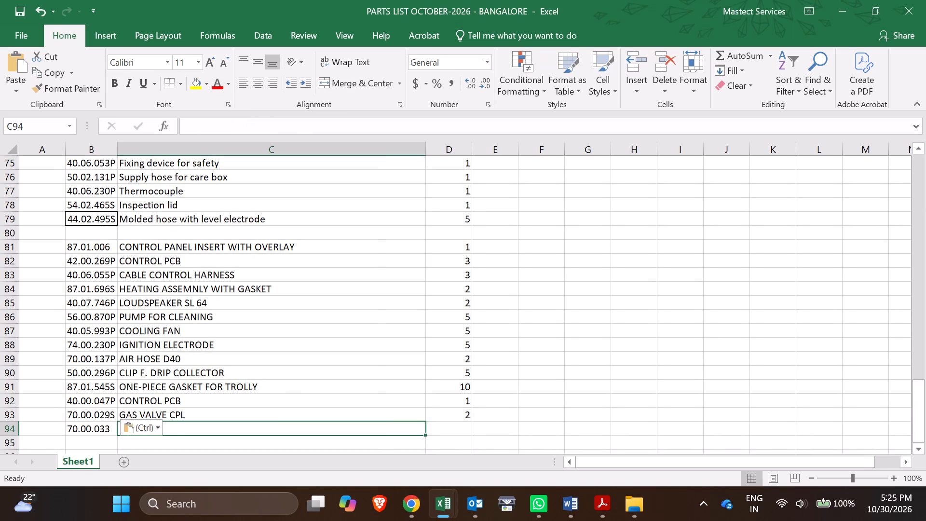
key("alt+Tab")
key("alt+Tab")
key("ctrl+d")
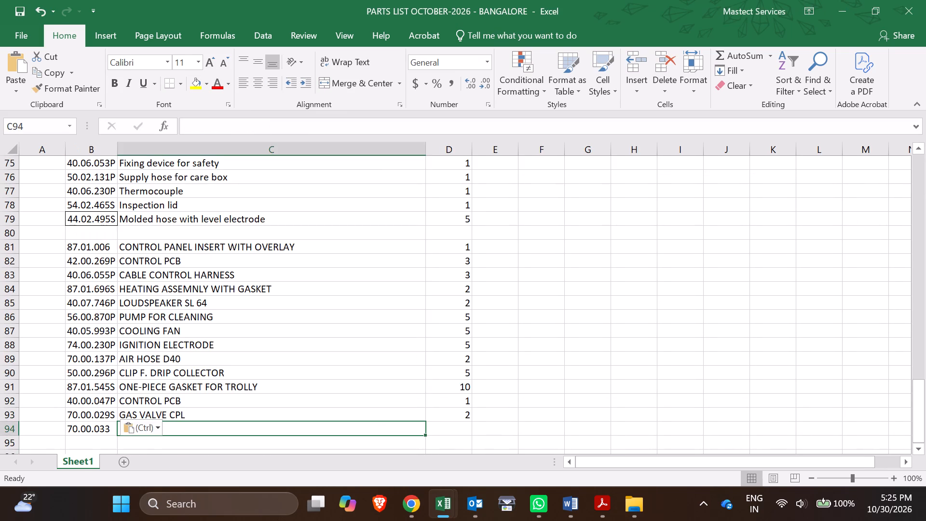
key("Return")
Enter the ORDER quantity of 2 for GAS VALVE CPL 70.00.033 in D94 of the Bangalore list and save.
key("Up")
key("Right")
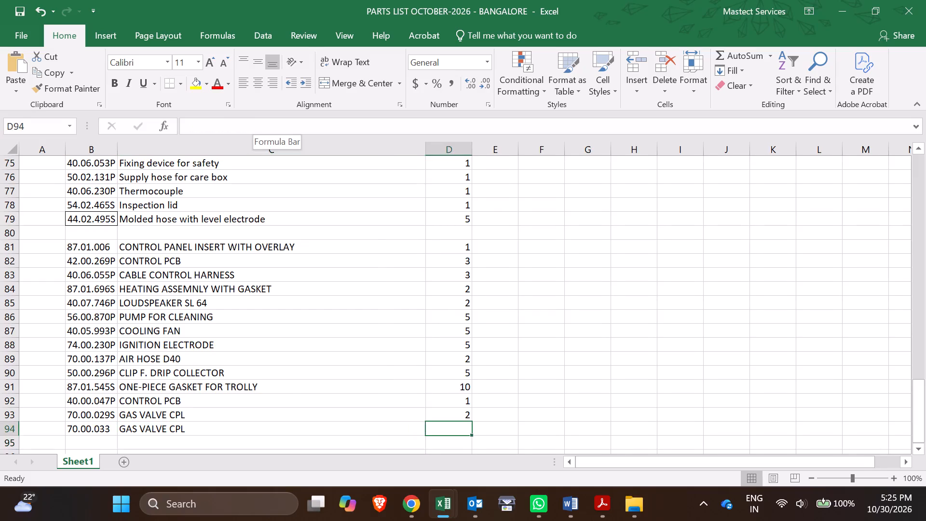
key("alt+Tab")
key("Right")
key("alt+Tab")
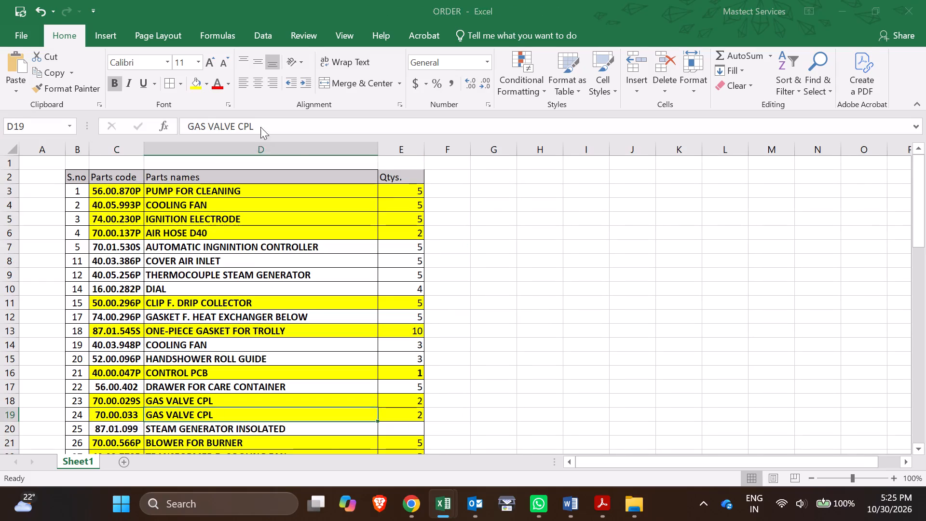
key("2")
key("Return")
key("ctrl+s")
Copy the next highlighted ORDER part code, 70.00.566P, as plain text into B95 of the Bangalore list.
key("Left")
key("Left")
key("alt+Tab")
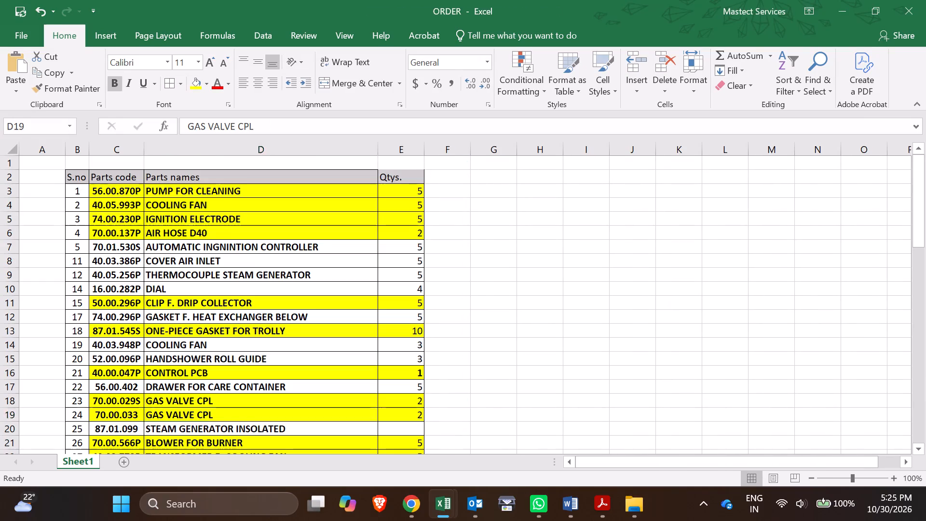
key("Down")
key("Down")
key("Left")
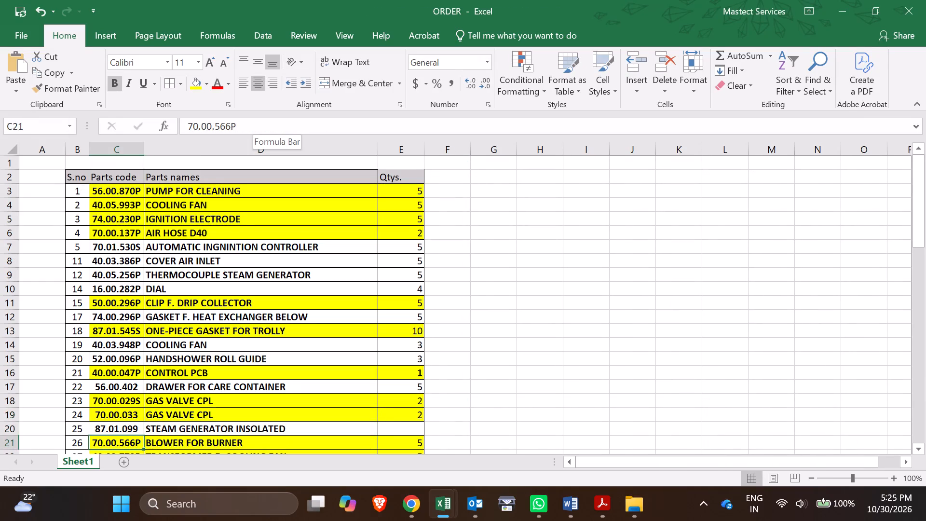
triple_click(260, 127)
key("ctrl+c")
key("alt+Tab")
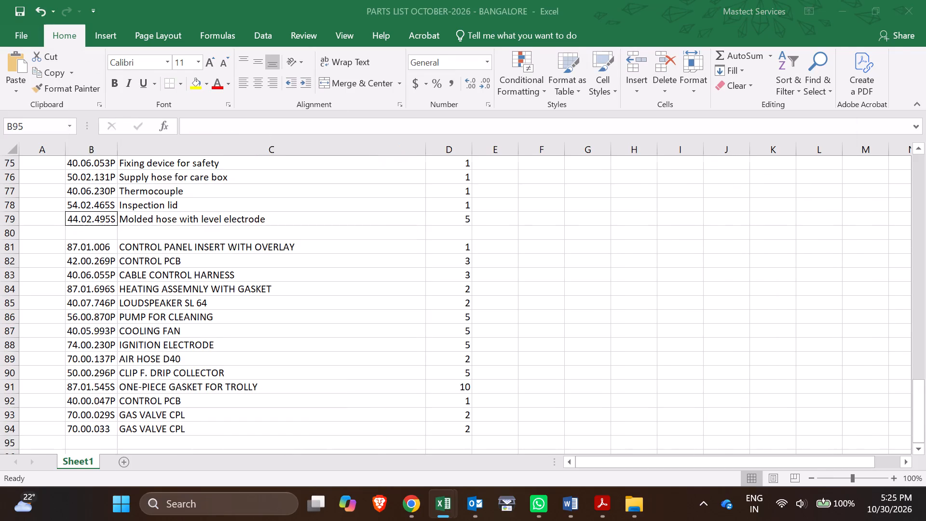
key("ctrl+v")
key("Return")
Copy the part name BLOWER FOR BURNER from the ORDER workbook as plain text into C95 of the Bangalore list.
key("Up")
key("Right")
key("alt+Tab")
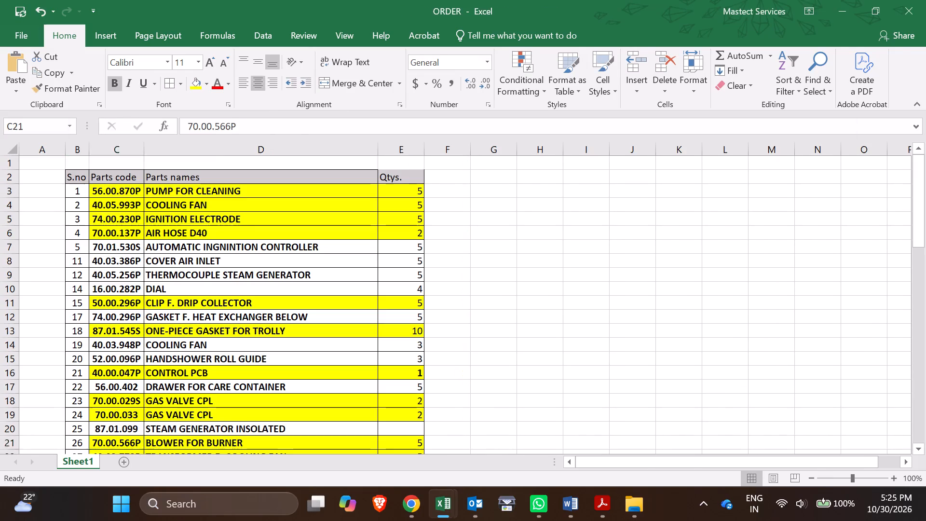
key("Right")
triple_click(260, 127)
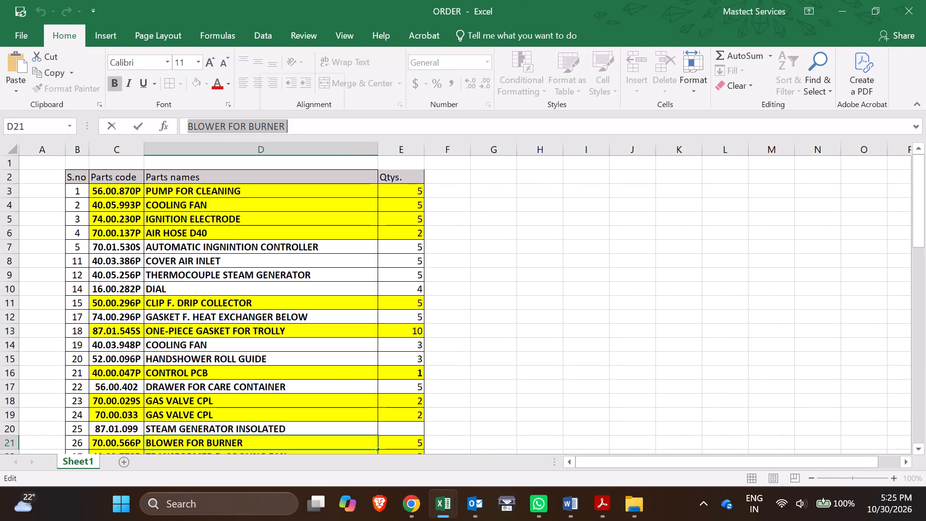
key("ctrl+c")
key("alt+Tab")
key("ctrl+v")
key("Return")
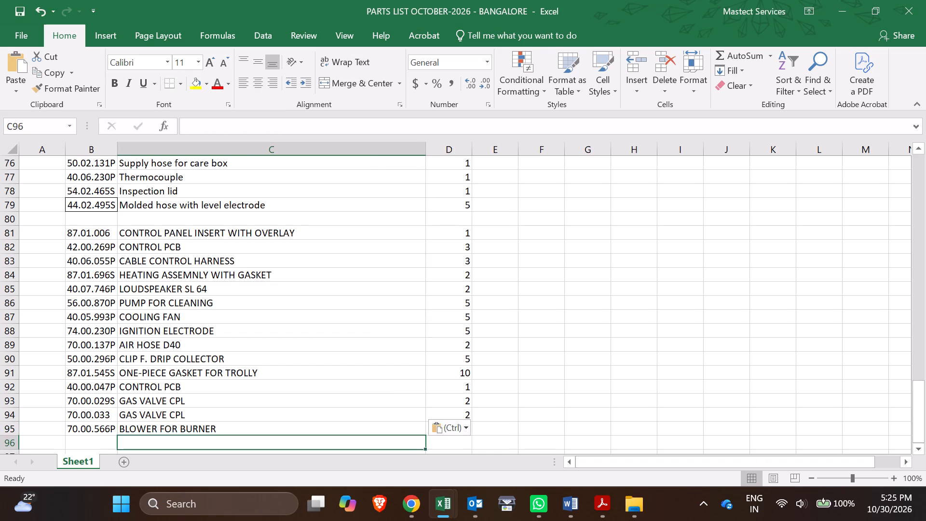
Enter the ORDER quantity of 5 for BLOWER FOR BURNER in D95 of the Bangalore list.
key("Up")
key("Right")
key("alt+Tab")
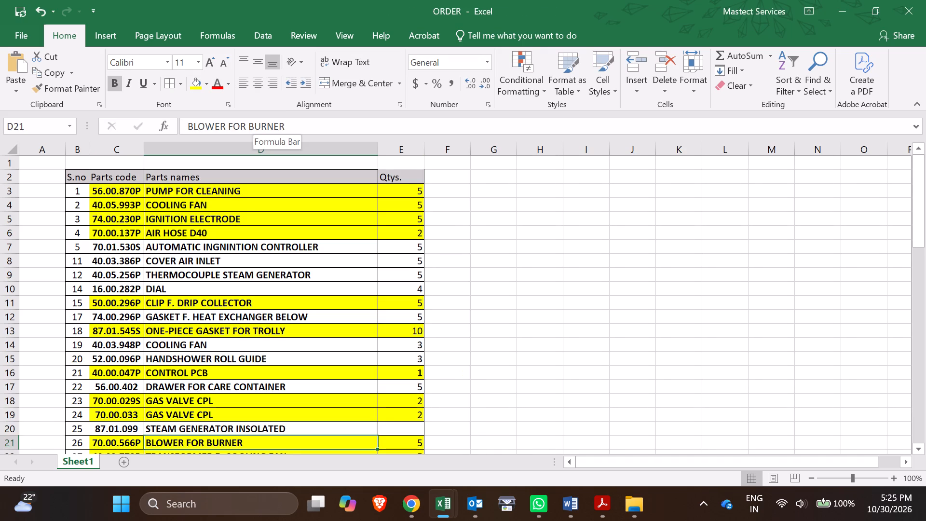
key("Right")
key("alt+Tab")
key("5")
key("Return")
Copy the next highlighted ORDER part code, 40.03.772P, as plain text into B96 of the Bangalore list.
key("Left")
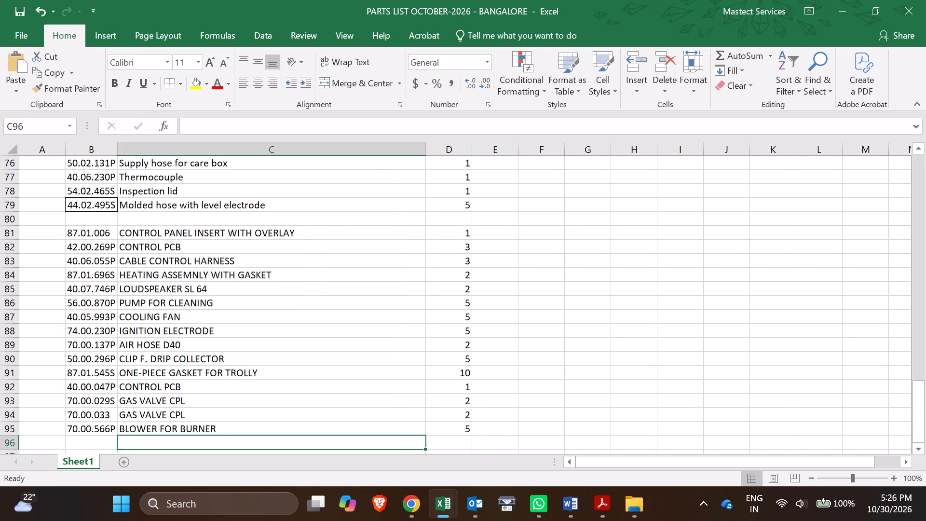
key("Left")
key("alt+Tab")
key("Down")
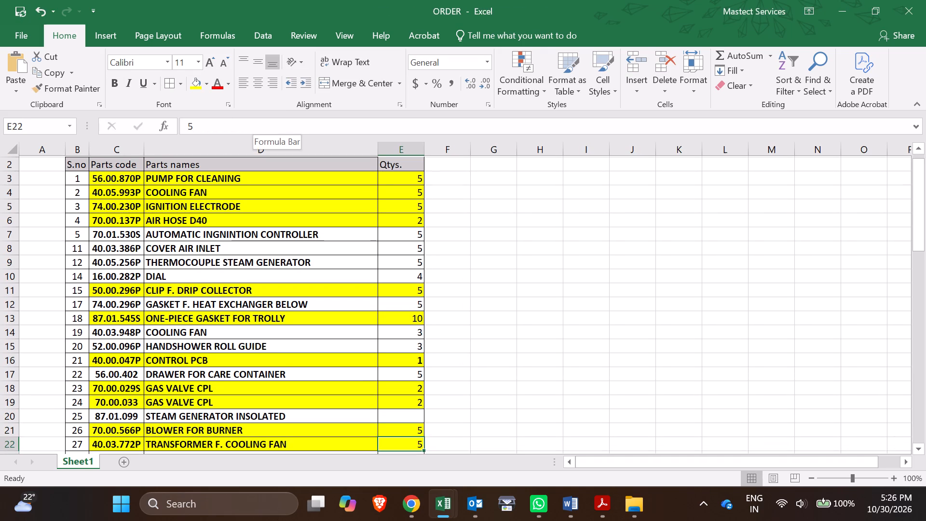
key("Left")
key("Left")
triple_click(260, 127)
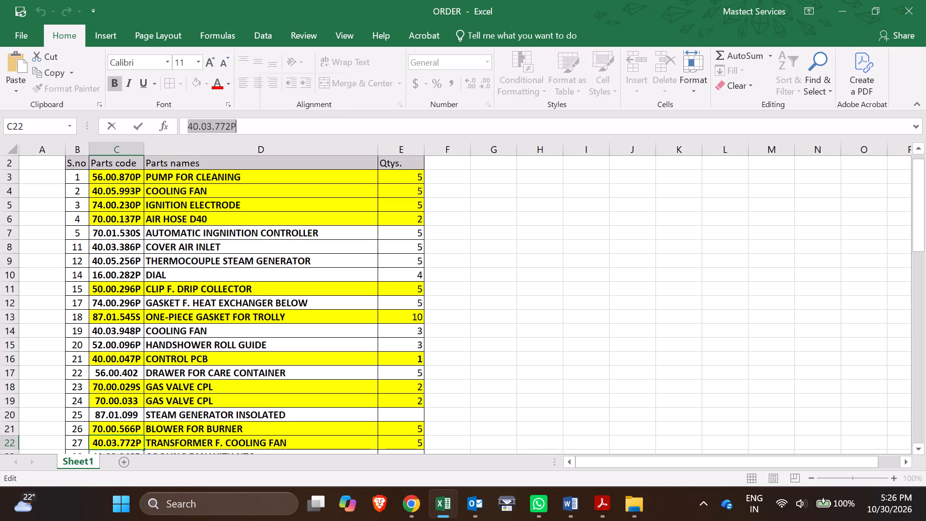
key("ctrl+c")
key("alt+Tab")
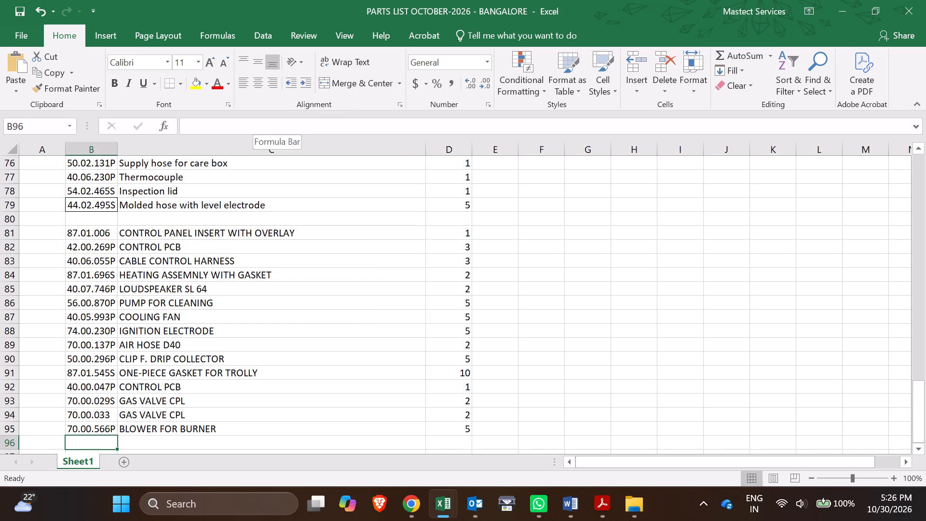
key("ctrl+v")
key("Return")
Copy the part name TRANSFORMER F. COOLING FAN from the ORDER workbook as plain text into C96 of the Bangalore list.
key("Up")
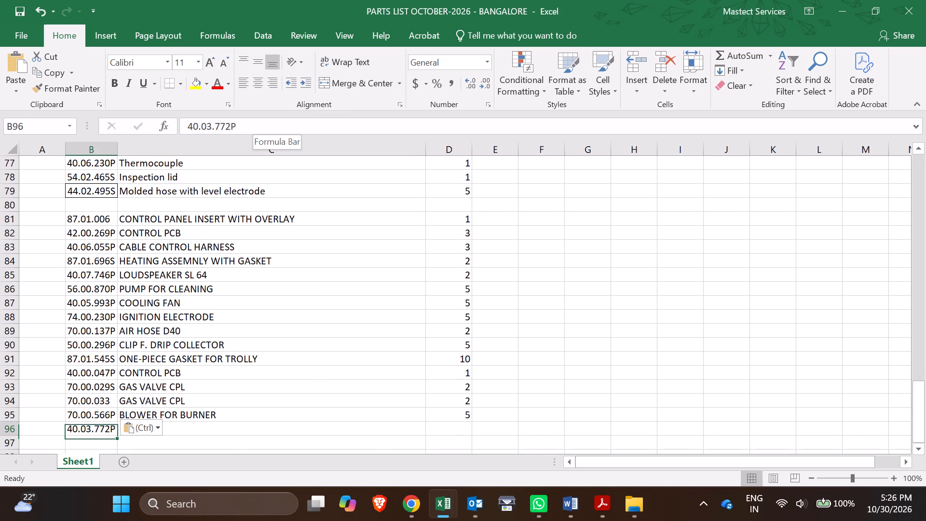
key("Right")
key("alt+Tab")
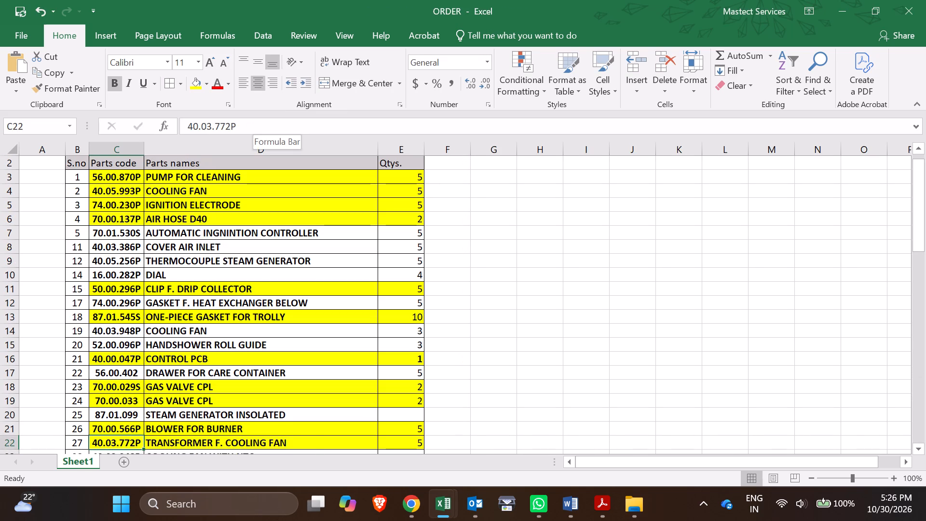
key("Right")
key("alt+Tab")
key("alt+Tab")
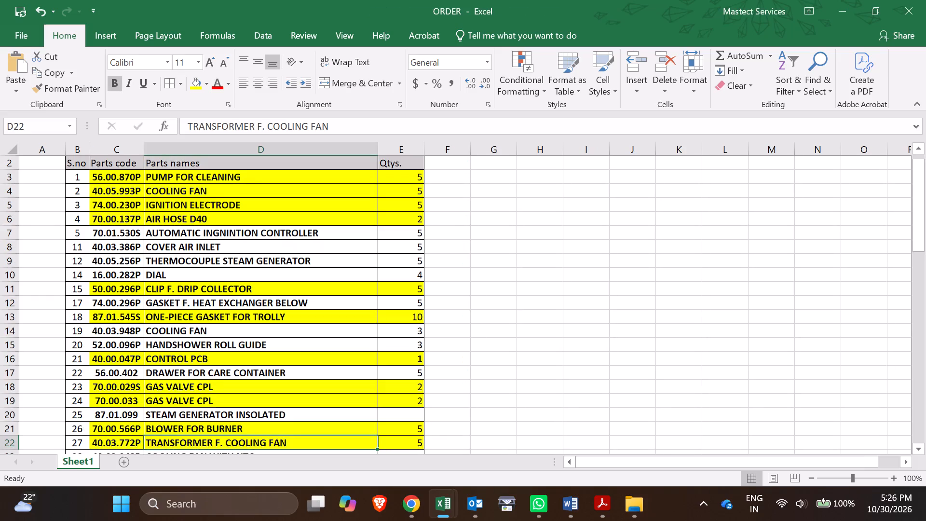
triple_click(260, 127)
key("ctrl+c")
key("alt+Tab")
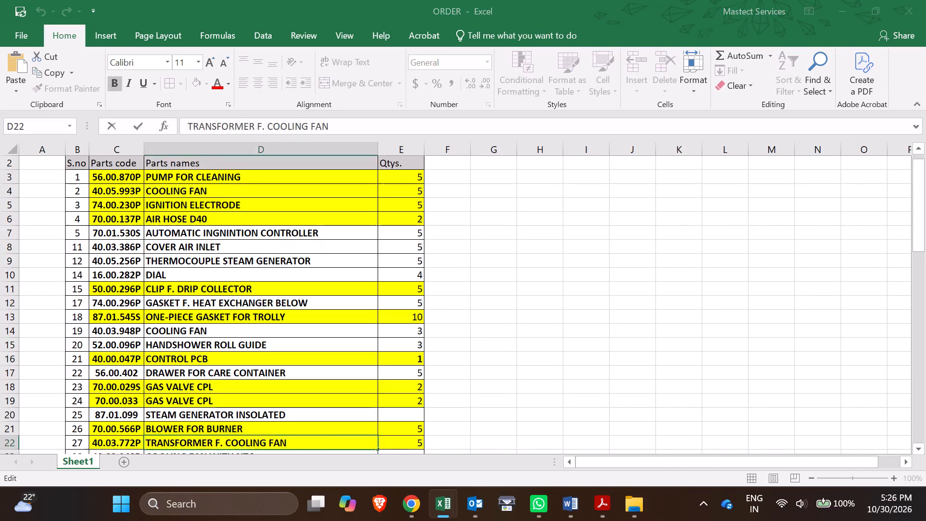
key("ctrl+v")
key("Return")
Enter the ORDER quantity of 5 for TRANSFORMER F. COOLING FAN in D96 of the Bangalore list and save.
key("Up")
key("Right")
key("alt+Tab")
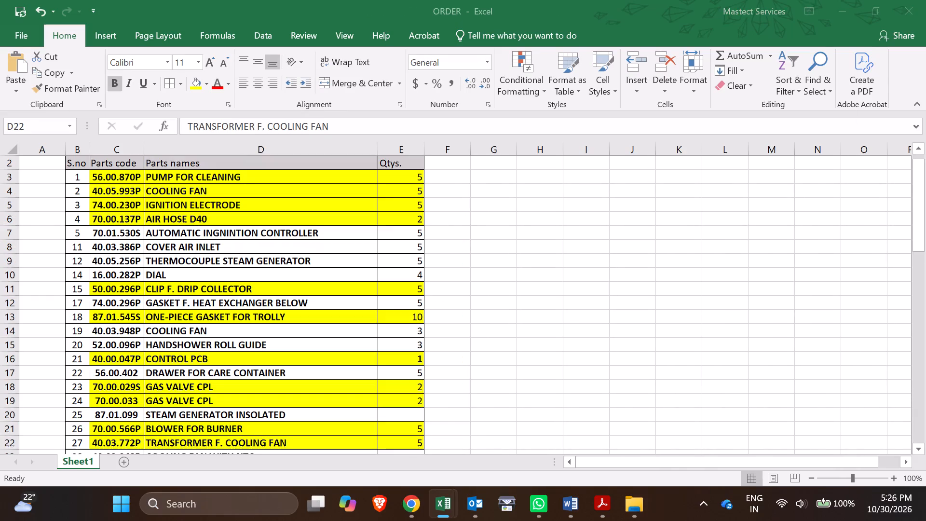
key("alt+Tab")
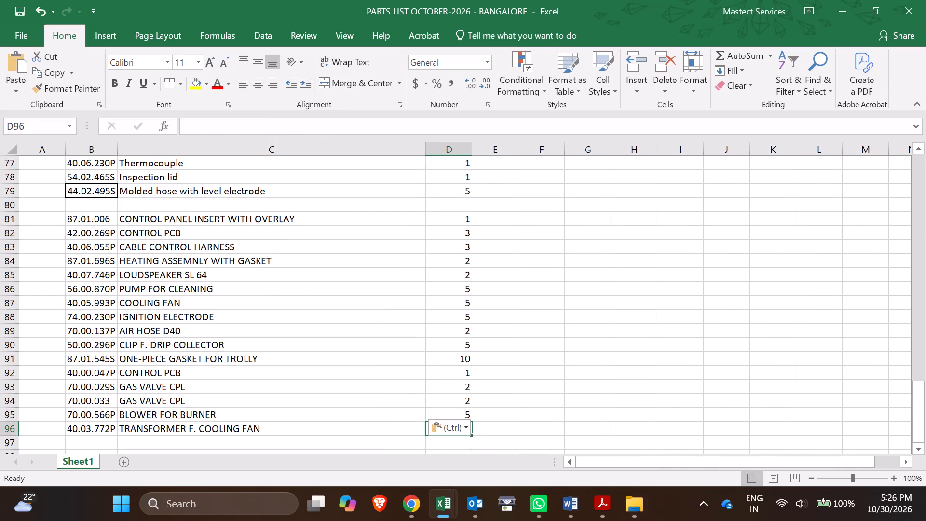
key("5")
key("Return")
key("ctrl+s")
Look through the ORDER rows below TRANSFORMER F. COOLING FAN for the remaining yellow-highlighted parts.
key("Left")
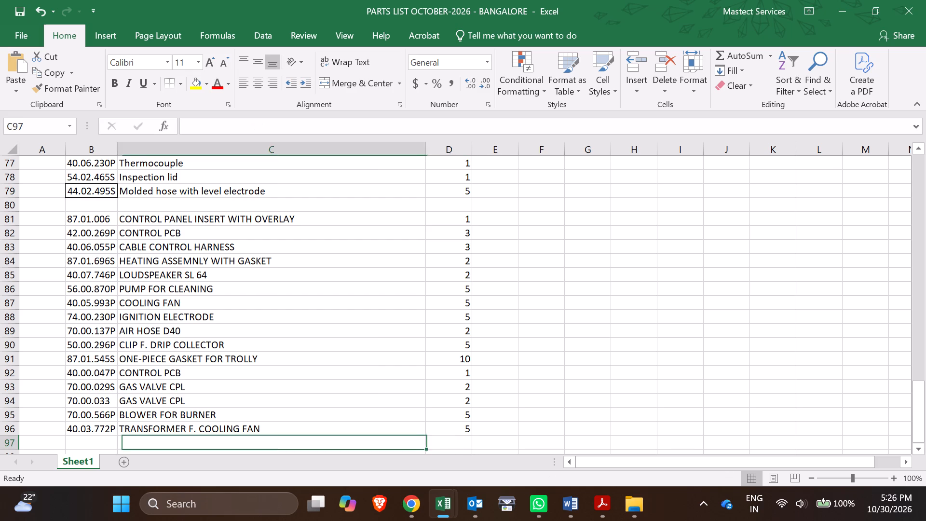
key("Left")
key("alt+Tab")
key("Down")
key("Down")
key("Down")
key("Down")
key("Down")
key("Down")
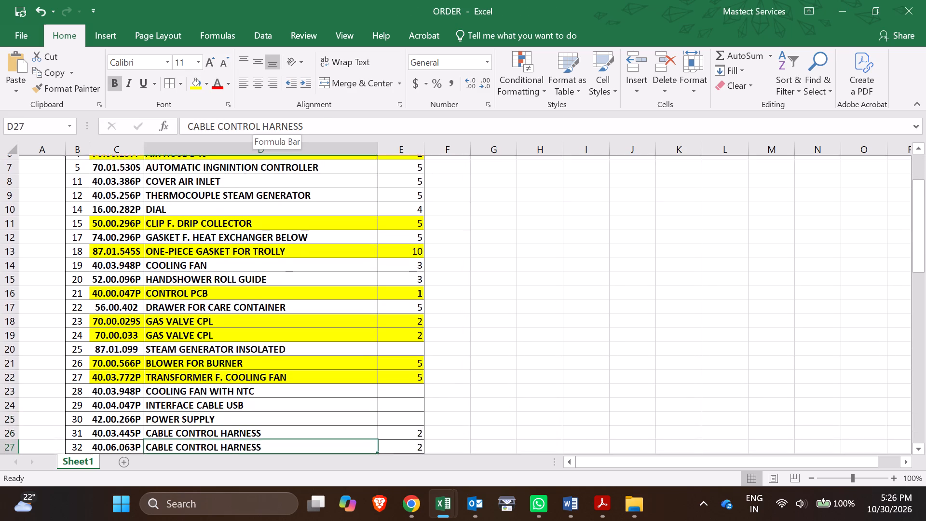
key("Down")
key("Down")
key("Down")
key("Down")
key("Down")
key("Down")
key("Down")
key("Down")
key("Down")
key("Down")
key("Down")
key("Down")
key("Down")
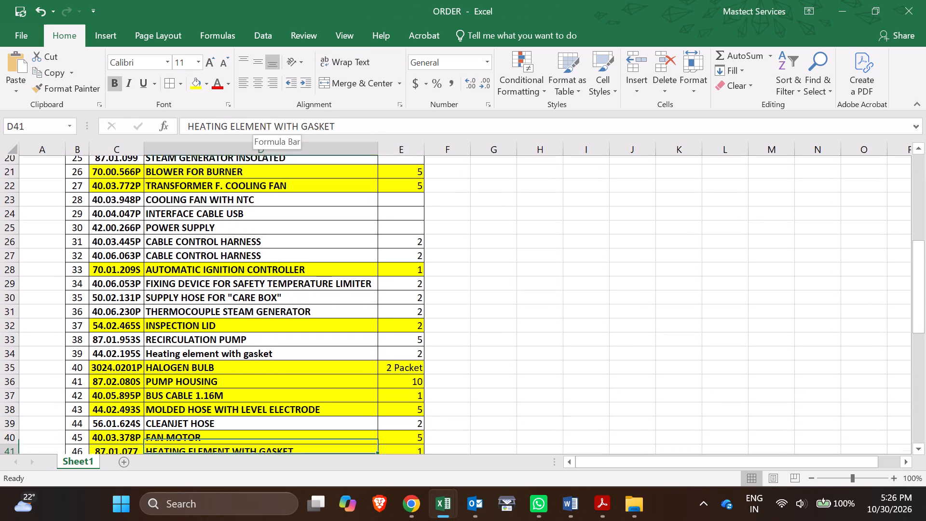
key("Down")
key("Up")
key("Up")
key("Up")
key("Up")
key("Up")
key("Up")
key("Up")
key("Up")
key("Up")
key("Up")
key("Up")
key("Up")
key("Up")
key("Up")
Copy the next highlighted ORDER part code, 70.01.209S, as plain text into B97 of the Bangalore list.
key("alt+Tab")
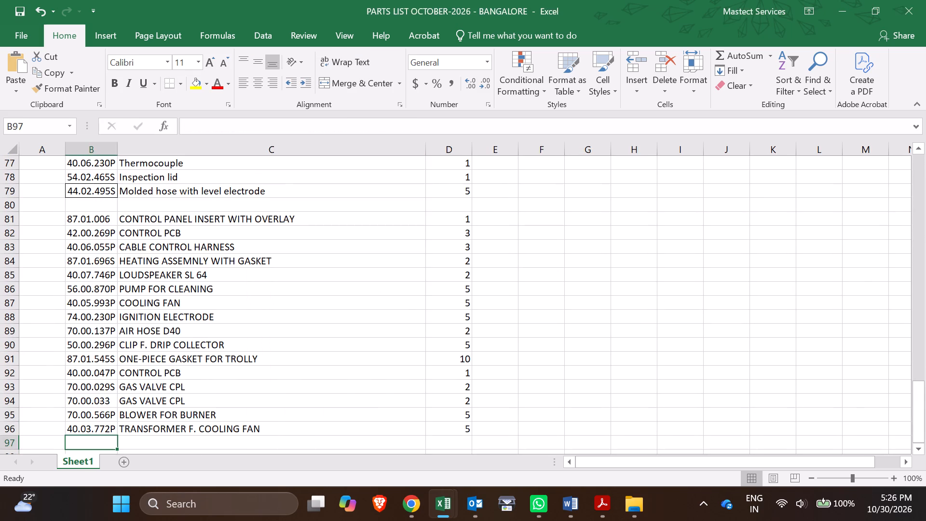
key("alt+Tab")
key("Left")
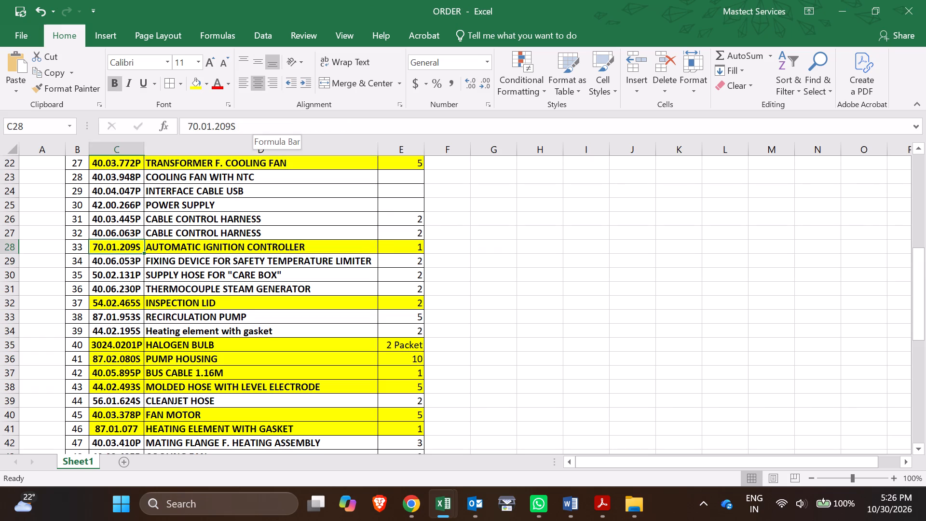
triple_click(260, 127)
key("ctrl+c")
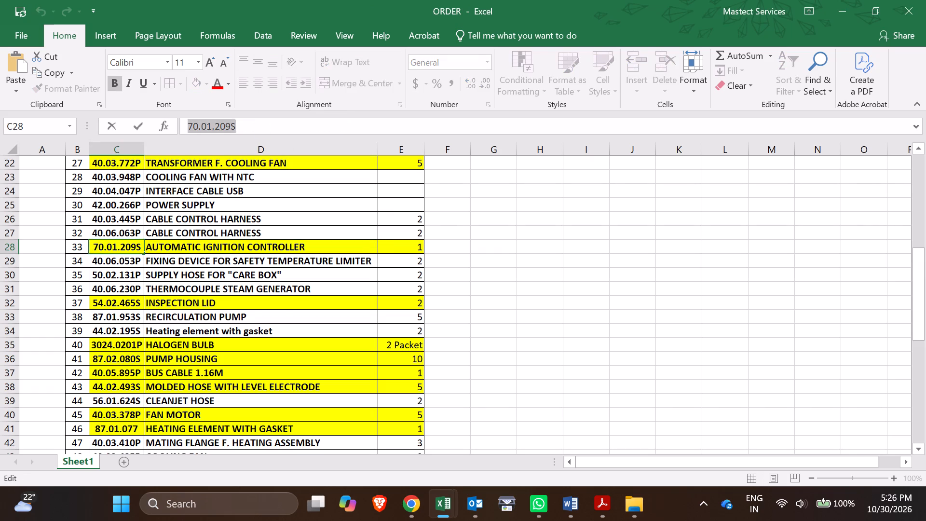
key("alt+Tab")
key("ctrl+v")
key("Return")
Copy the part name AUTOMATIC IGNITION CONTROLLER from the ORDER workbook as plain text into C97 of the Bangalore list.
key("Up")
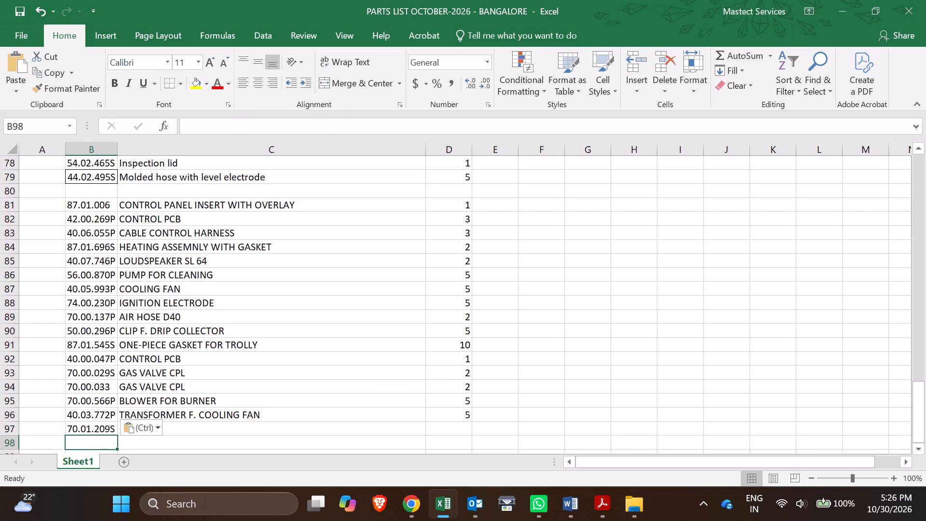
key("Right")
key("alt+Tab")
key("Right")
triple_click(260, 127)
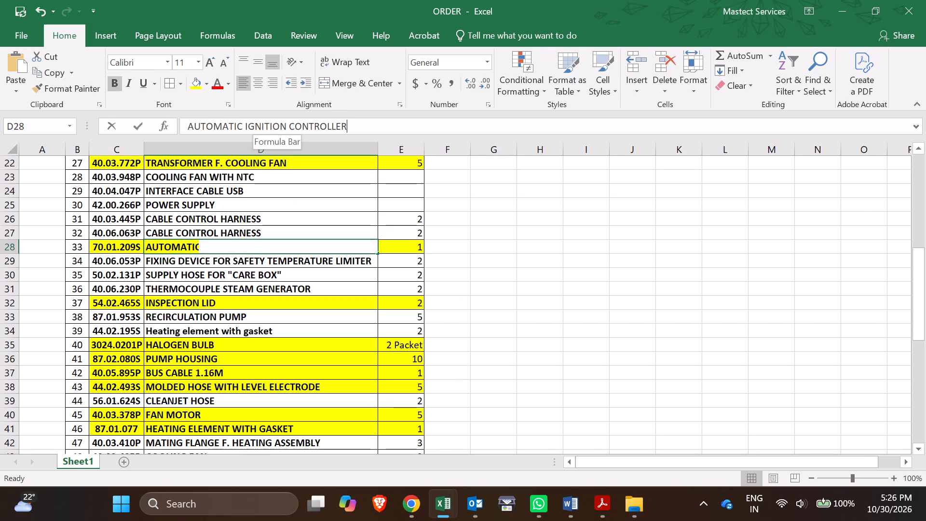
key("ctrl+c")
key("alt+Tab")
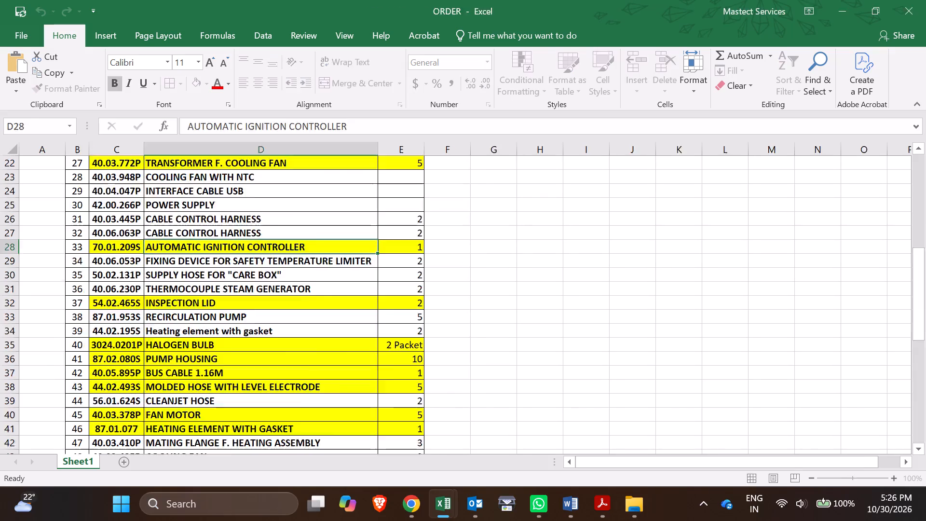
key("ctrl+v")
key("Return")
Enter the ORDER quantity of 1 for AUTOMATIC IGNITION CONTROLLER in D97 of the Bangalore list.
key("Up")
key("Right")
key("alt+Tab")
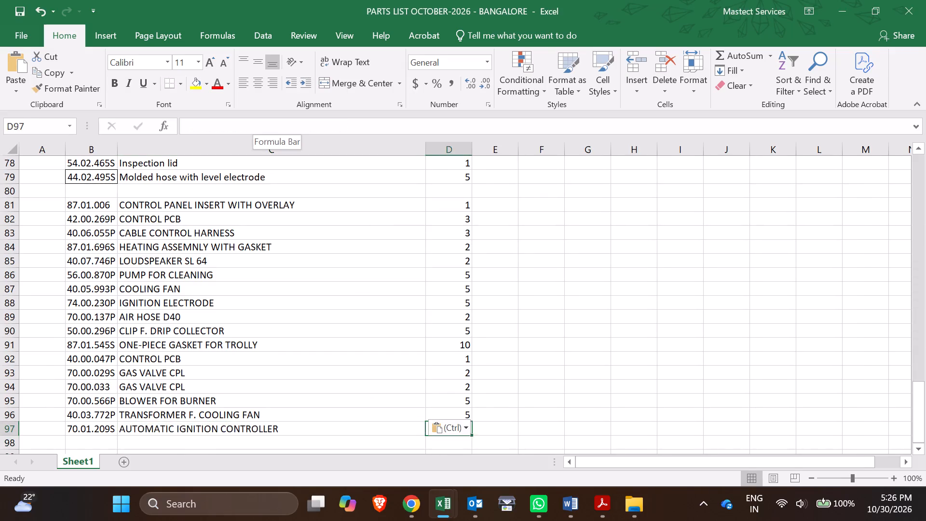
key("Right")
key("alt+Tab")
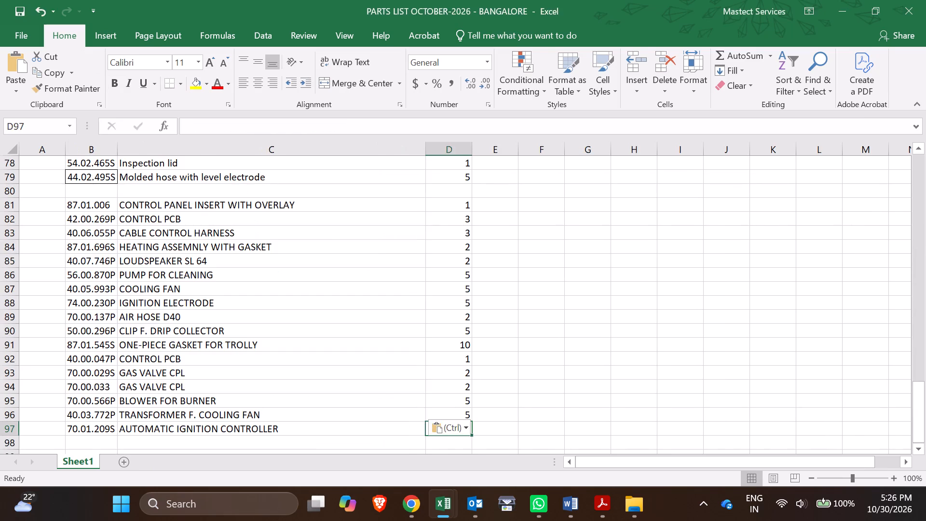
key("1")
key("Return")
Copy the next highlighted ORDER part code, 54.02.465S, as plain text into B98 of the Bangalore list.
key("Left")
key("Left")
key("alt+Tab")
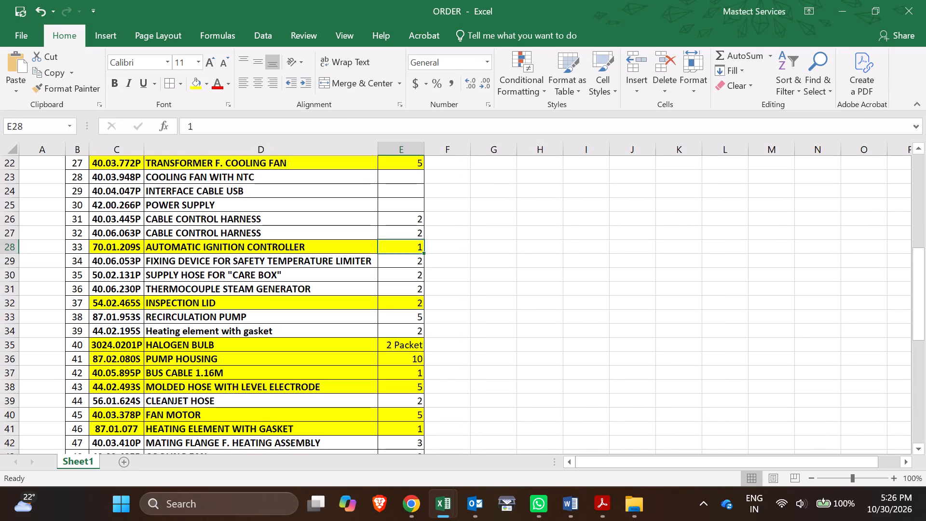
key("Down")
key("Down")
key("Down")
key("Down")
key("Left")
key("Left")
key("Left")
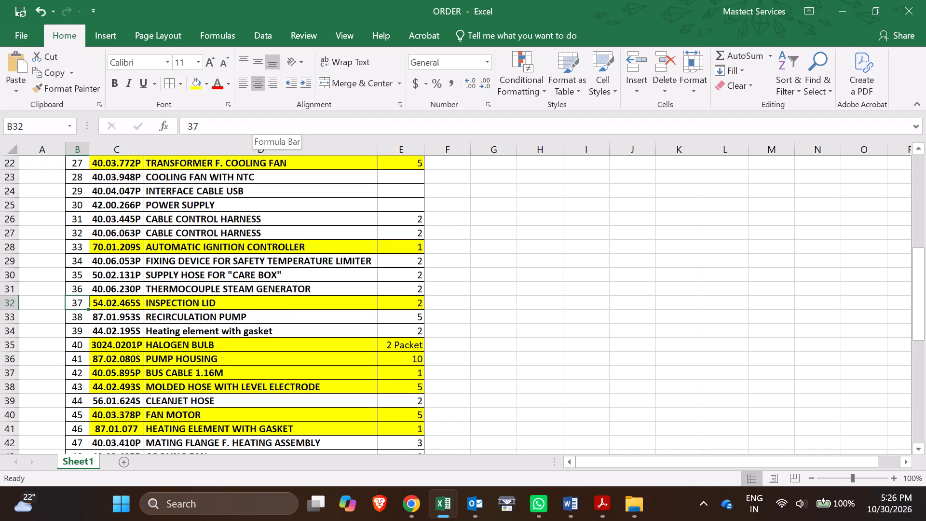
key("Right")
triple_click(260, 127)
key("ctrl+c")
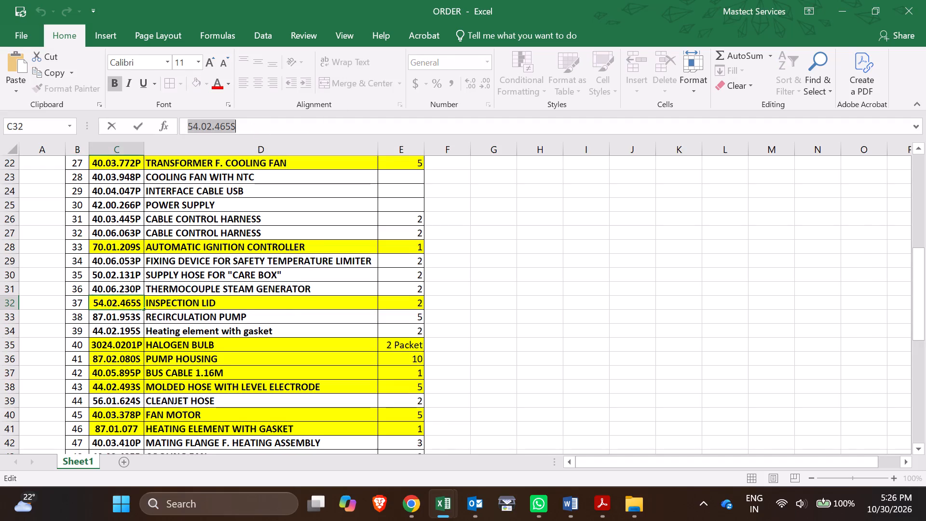
key("alt+Tab")
key("ctrl+v")
key("Return")
Copy the part name INSPECTION LID from the ORDER workbook as plain text into C98 of the Bangalore list.
key("Up")
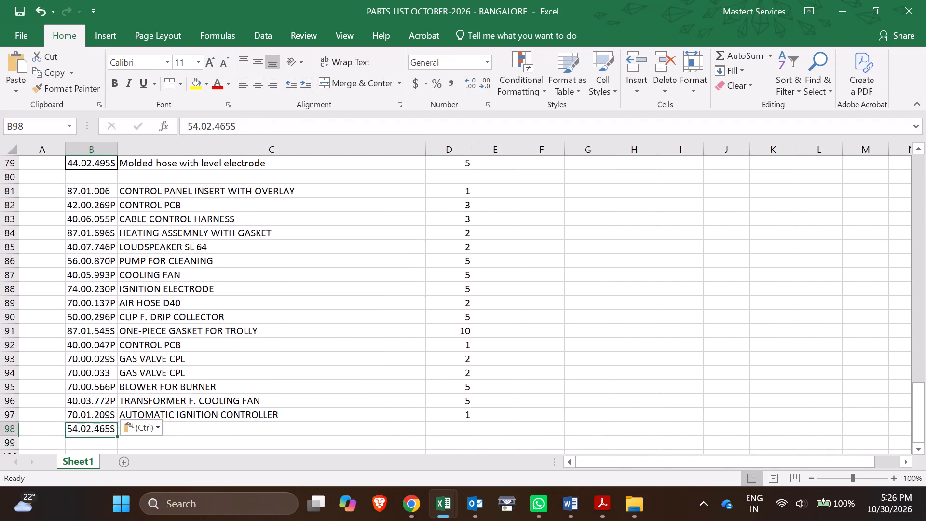
key("Right")
key("alt+Tab")
key("Right")
triple_click(260, 127)
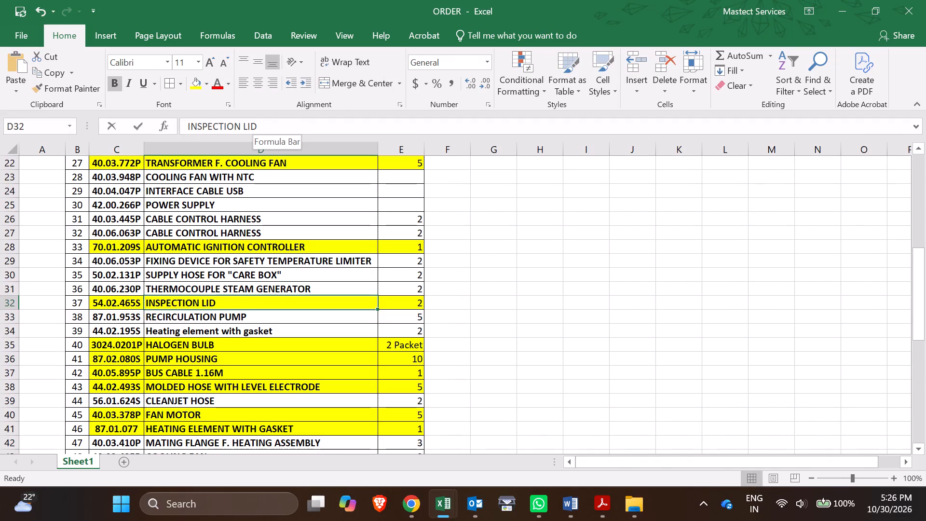
key("ctrl+c")
key("alt+Tab")
key("ctrl+v")
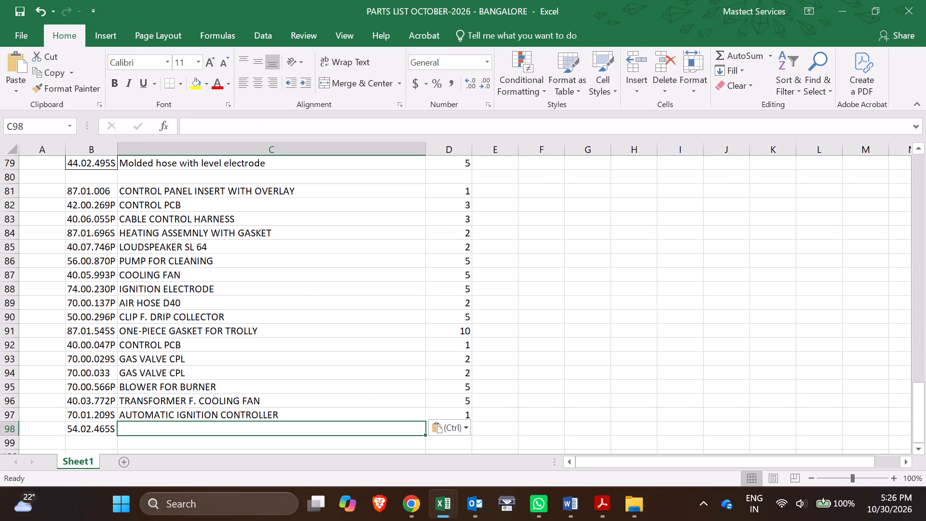
key("Return")
Enter the ORDER quantity of 2 for INSPECTION LID in D98 of the Bangalore list.
key("Up")
key("Right")
key("alt+Tab")
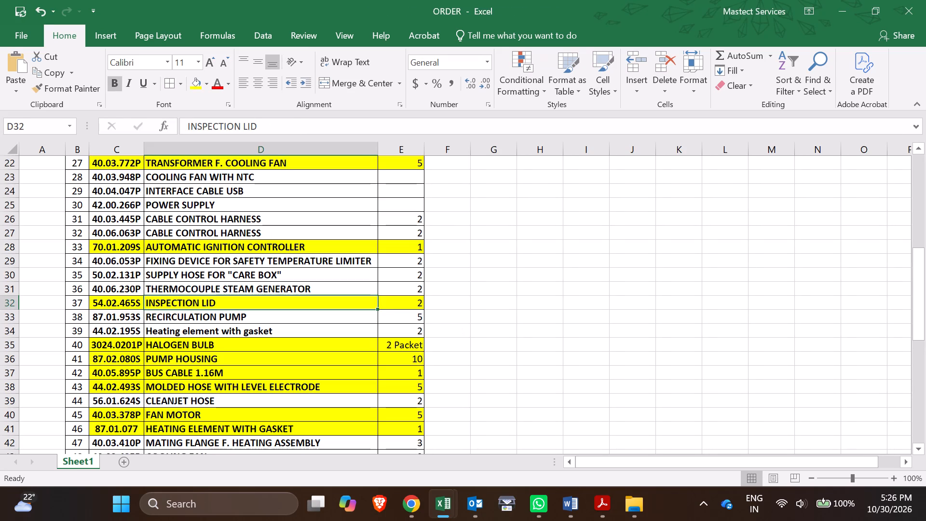
key("Right")
key("alt+Tab")
key("2")
key("Return")
Copy the next highlighted ORDER part code, 3024.0201P, as plain text into B99 of the Bangalore list.
key("Left")
key("Left")
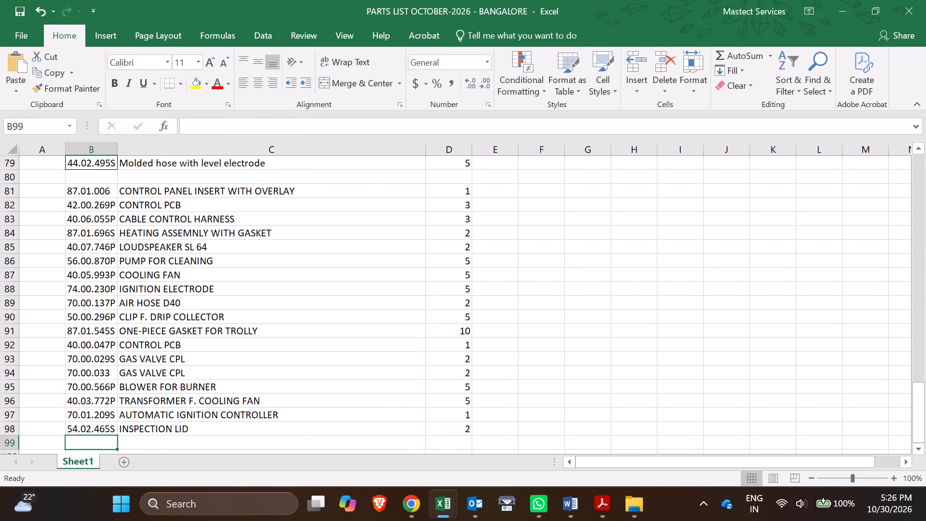
key("alt+Tab")
key("Down")
key("Down")
key("Down")
key("Left")
key("Left")
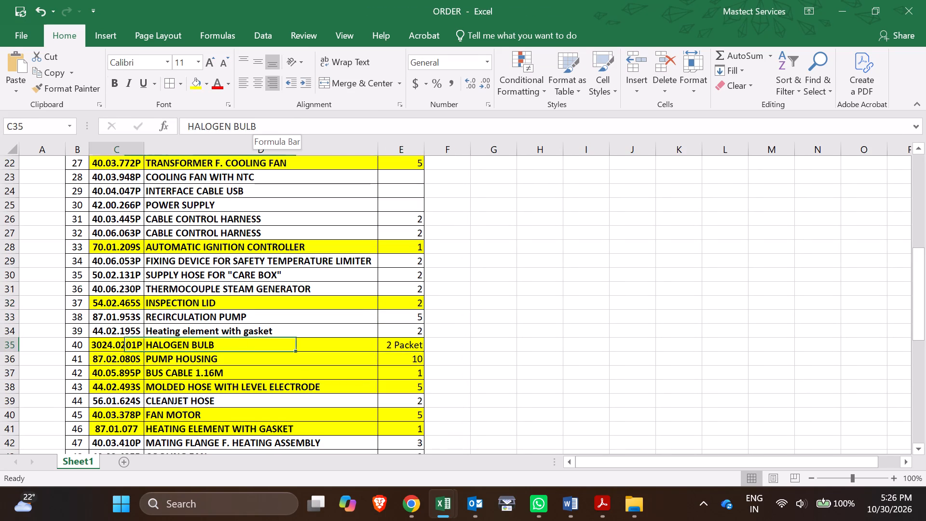
key("Left")
key("Right")
triple_click(260, 127)
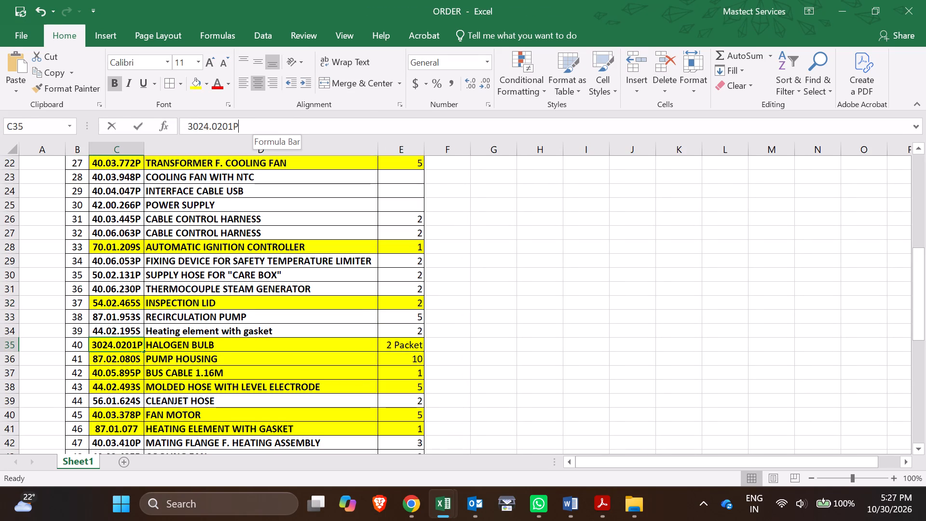
key("ctrl+c")
key("alt+Tab")
key("ctrl+v")
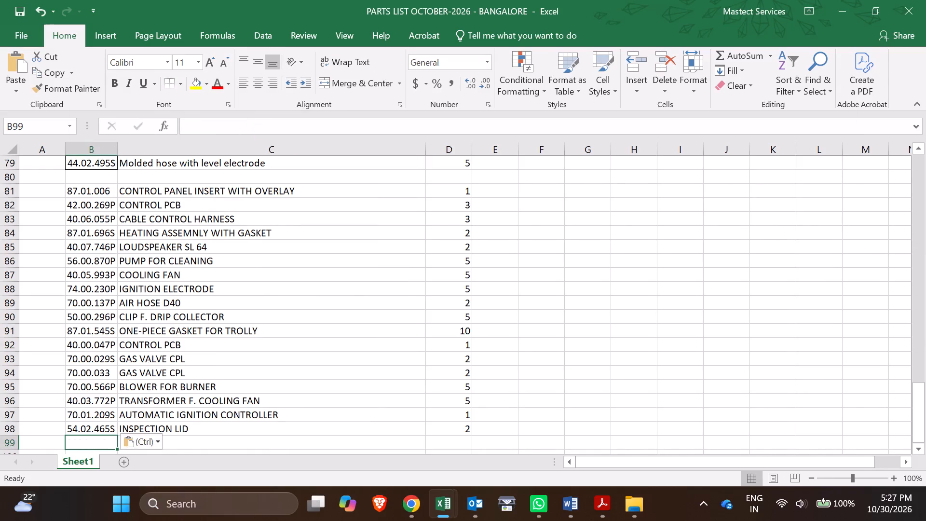
key("Return")
AutoFit the width of column B in the Bangalore list to its part codes and select C99.
key("Up")
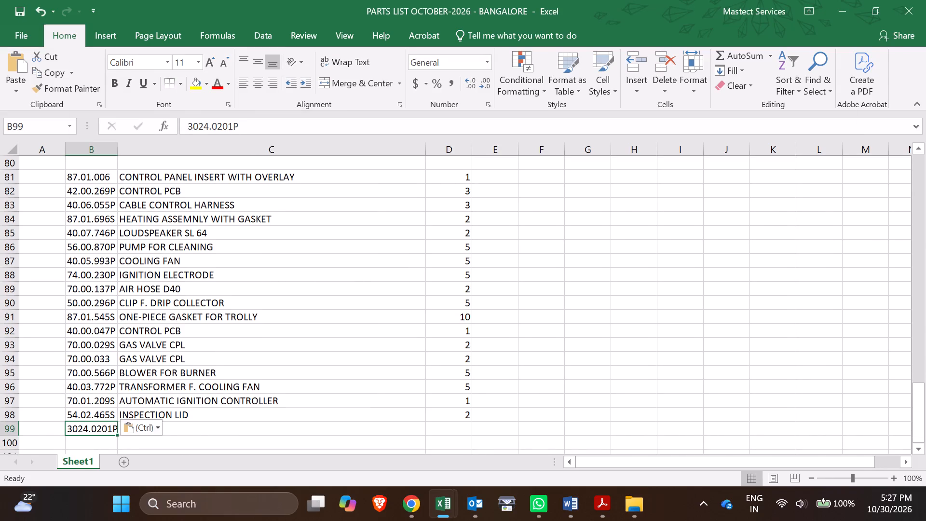
double_click(117, 151)
key("Right")
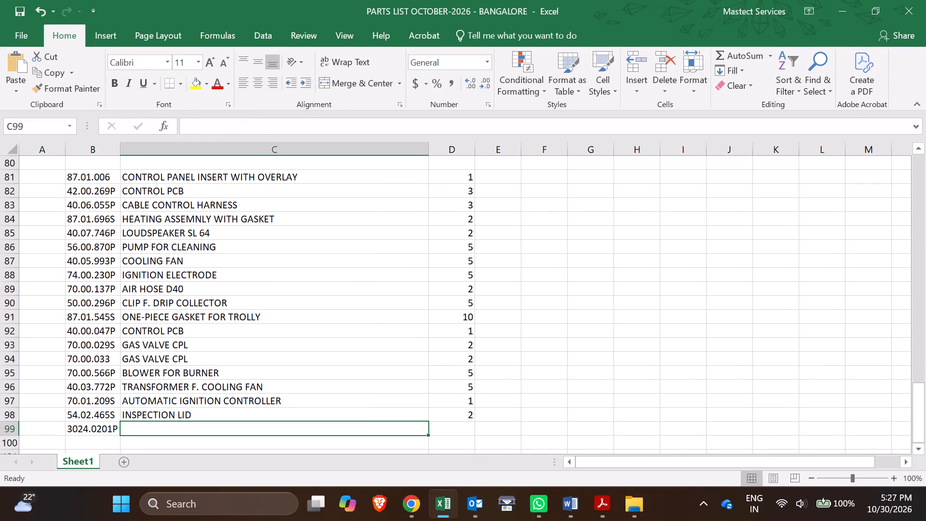
Save the Bangalore list and AutoFit the width of column C in the ORDER workbook to its part codes.
key("ctrl+s")
key("alt+Tab")
key("Right")
double_click(117, 151)
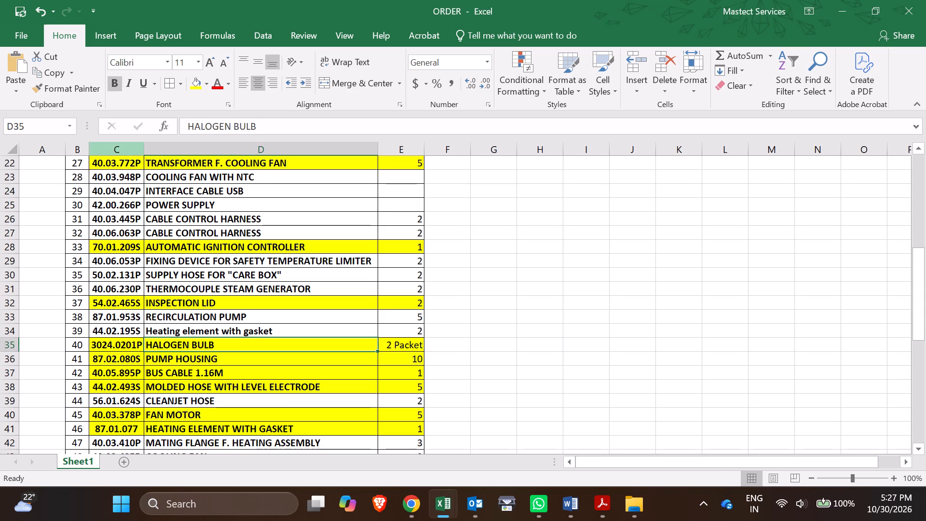
Copy the part name HALOGEN BULB from the ORDER workbook as plain text into C99 of the Bangalore list.
left_click(189, 341)
triple_click(247, 123)
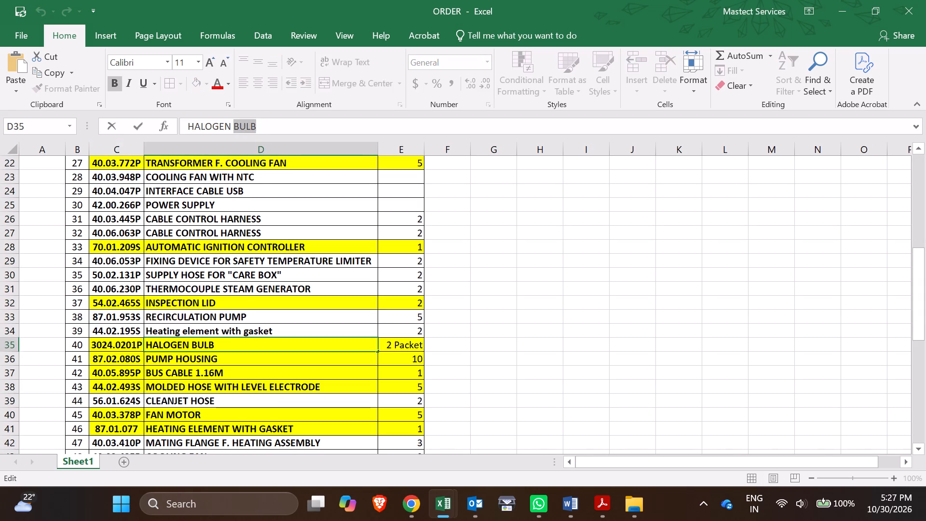
key("ctrl+c")
key("alt+Tab")
key("ctrl+v")
key("Return")
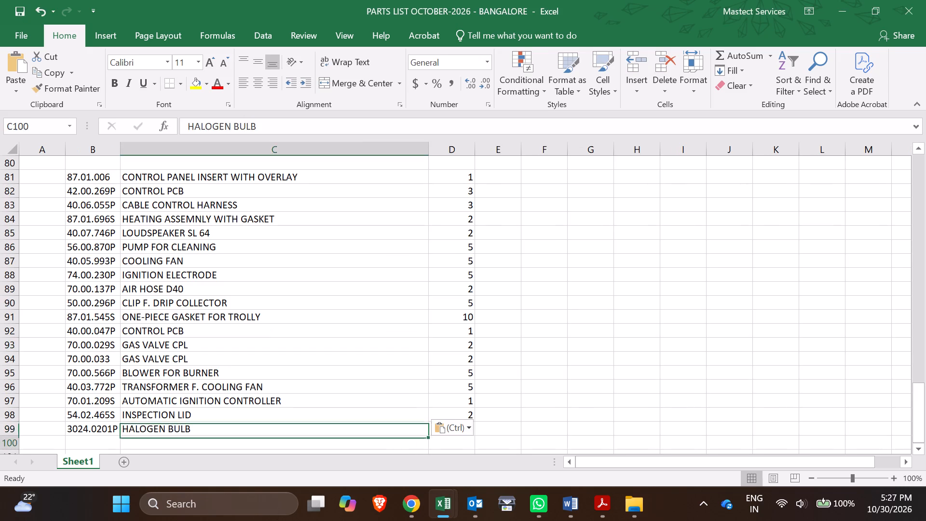
Enter the ORDER quantity of 2 Packet for HALOGEN BULB in D99 of the Bangalore list and save the workbook.
key("Up")
key("Right")
key("alt+Tab")
key("Right")
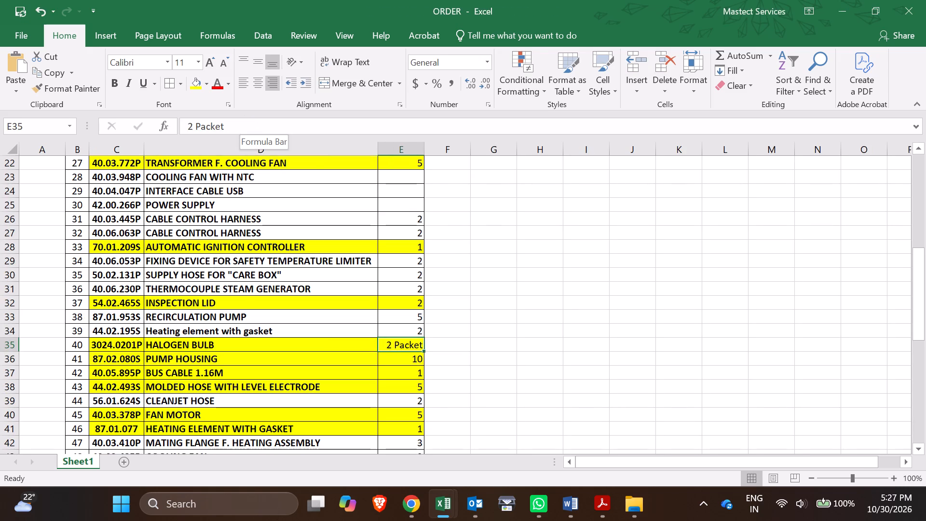
key("alt+Tab")
key("2")
key("space")
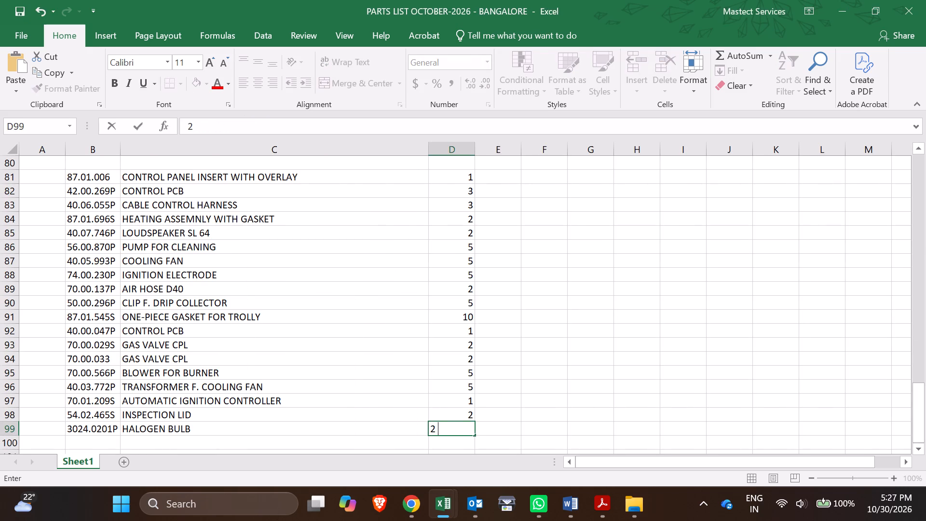
type("Pa")
type("cket")
key("Return")
key("ctrl+s")
Right-align the HALOGEN BULB quantity in D99 of the Bangalore list.
key("Up")
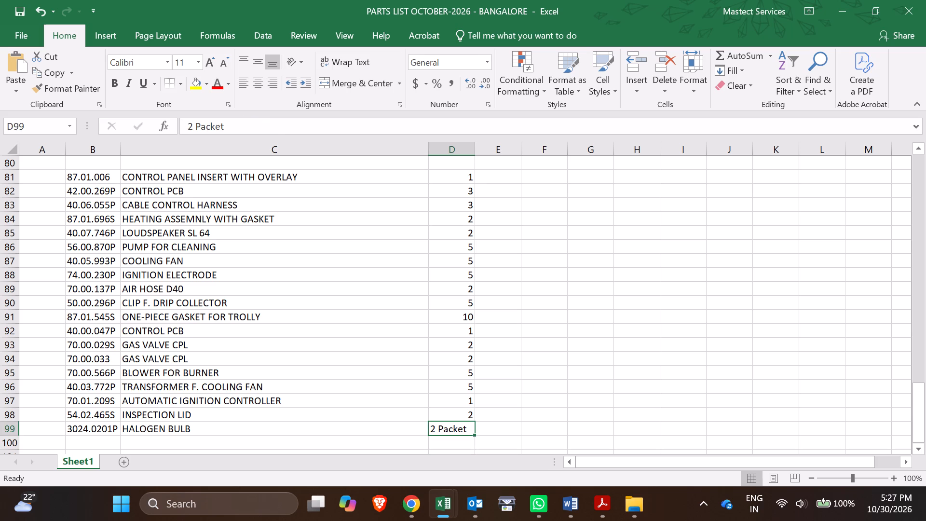
left_click(274, 88)
key("Return")
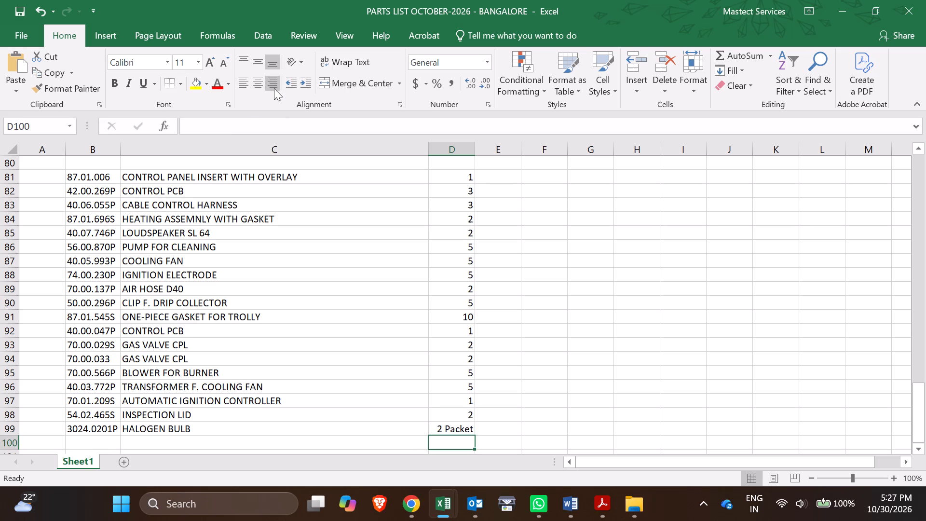
Copy the next highlighted ORDER part code, 87.02.080S, as plain text into B100 of the Bangalore list.
key("Left")
key("Left")
key("alt+Tab")
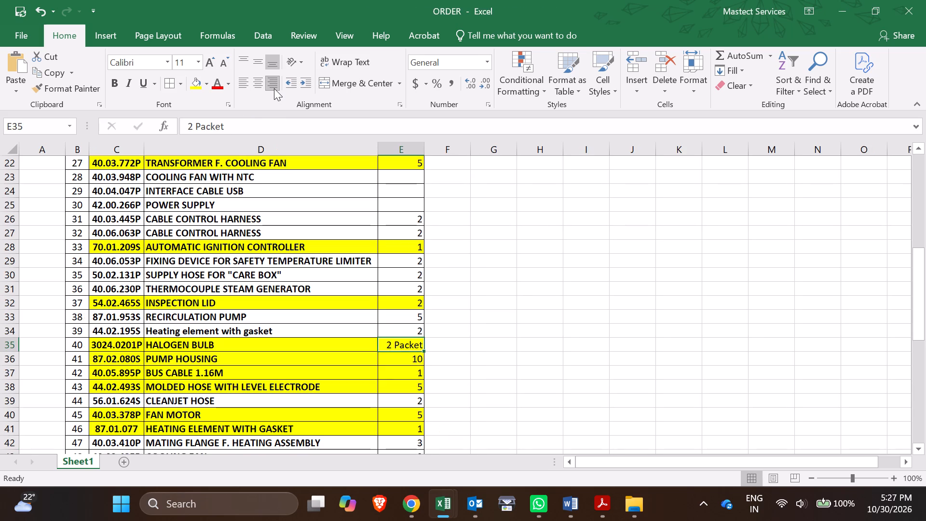
key("Left")
key("Left")
key("Down")
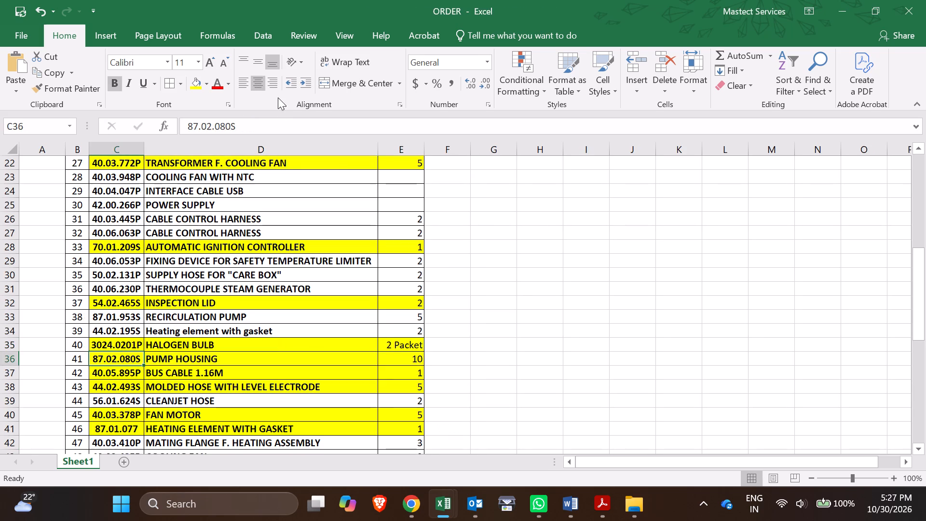
triple_click(270, 126)
key("ctrl+c")
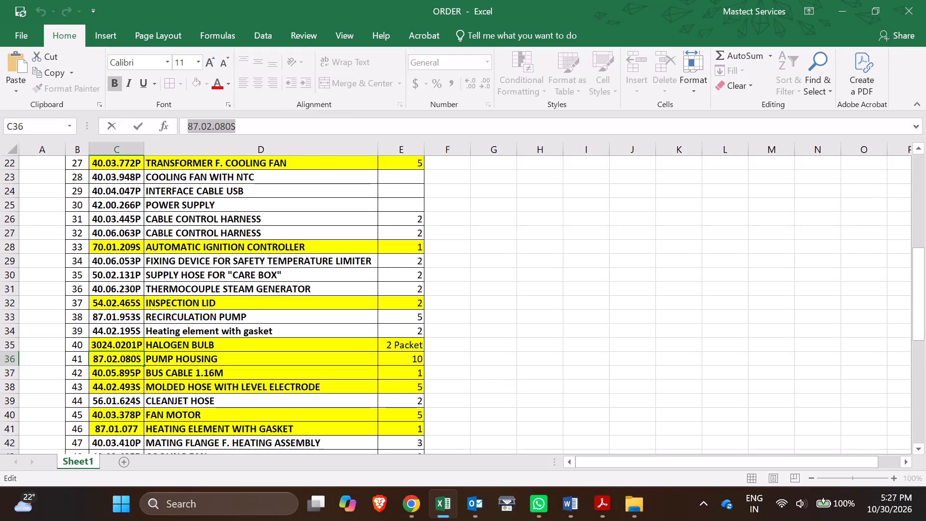
key("alt+Tab")
key("ctrl+v")
key("Return")
Copy the part name PUMP HOUSING from the ORDER workbook as plain text into C100 of the Bangalore list.
key("Up")
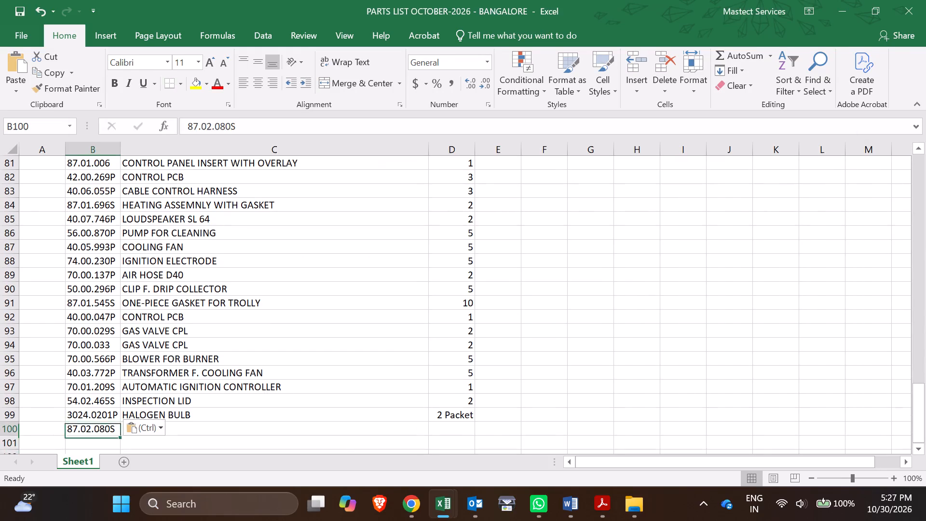
key("Right")
key("alt+Tab")
key("Right")
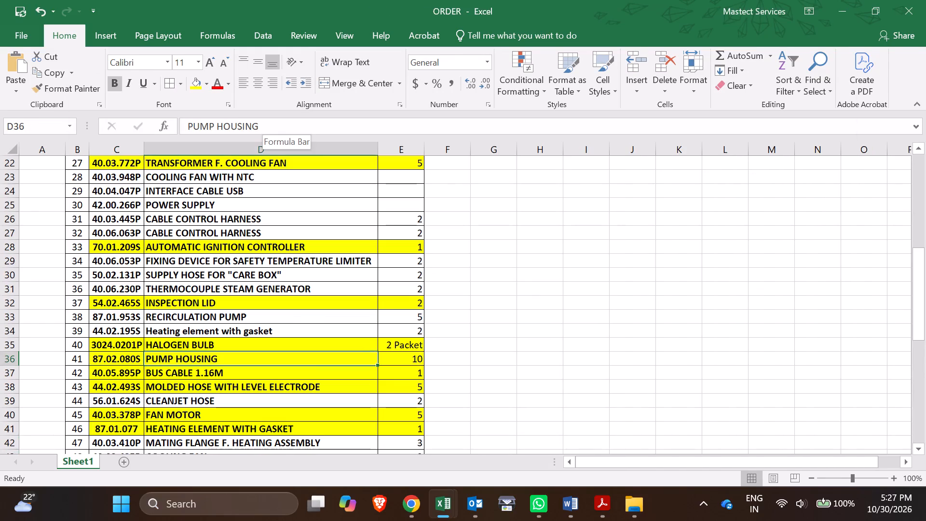
triple_click(270, 126)
key("ctrl+c")
key("alt+Tab")
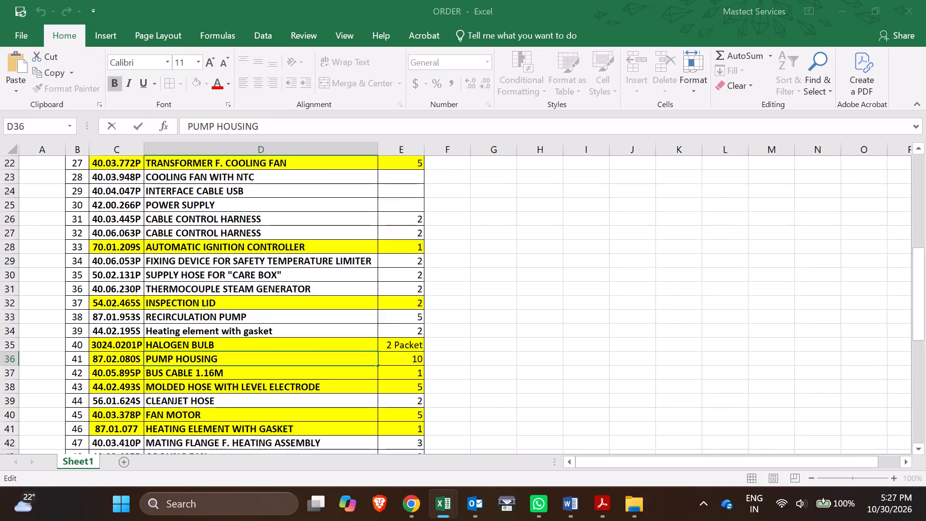
key("ctrl+v")
key("Return")
Enter the ORDER quantity of 10 for PUMP HOUSING in D100 of the Bangalore list.
key("Up")
key("Right")
key("alt+Tab")
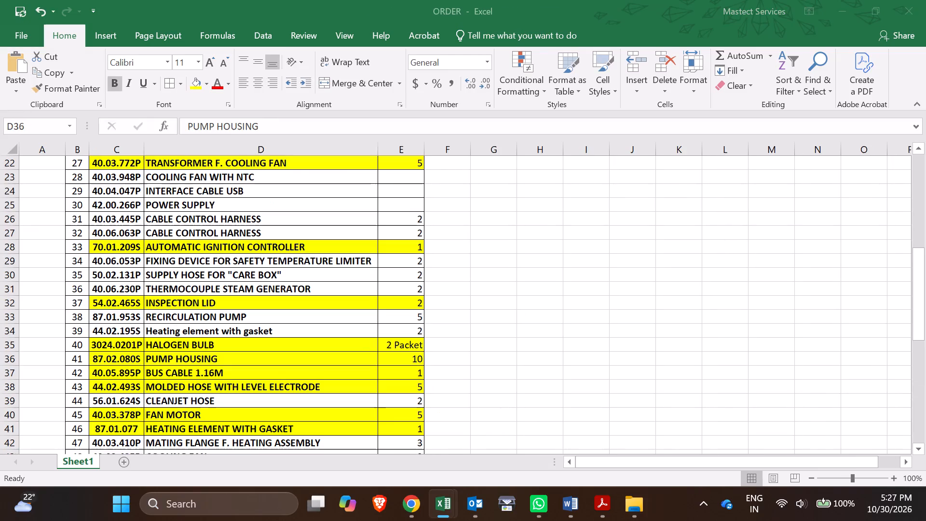
key("Right")
key("alt+Tab")
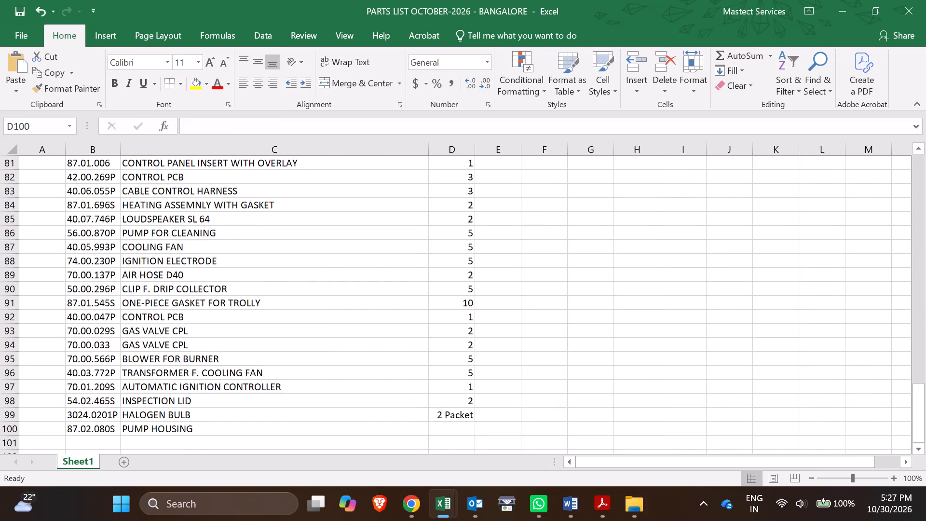
type("10")
key("Return")
Copy the next highlighted ORDER part code, 40.05.895P, as plain text into B101 of the Bangalore list.
key("Left")
key("Left")
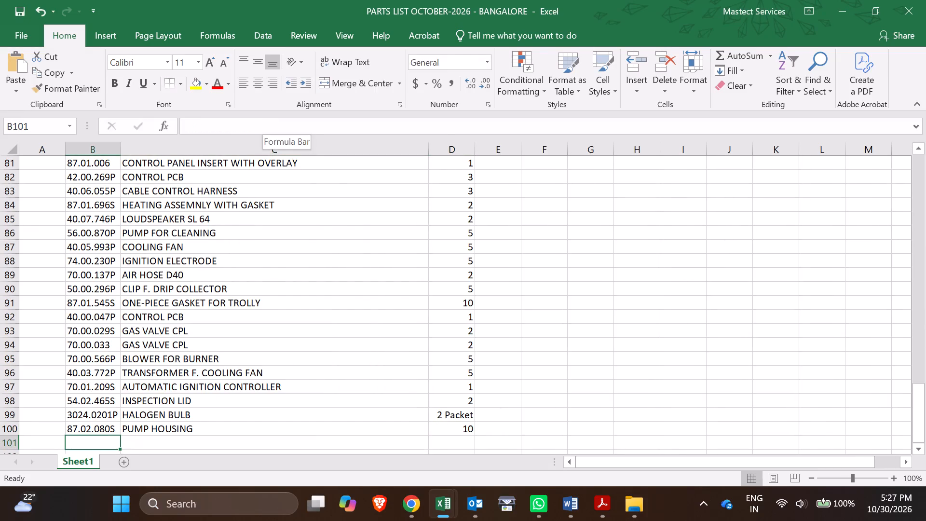
key("alt+Tab")
key("Down")
key("Left")
key("Left")
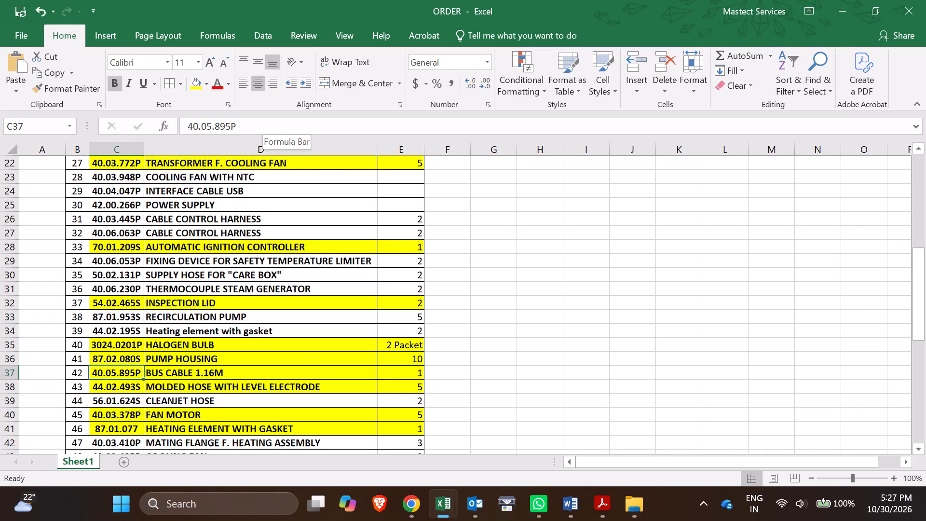
triple_click(270, 126)
key("ctrl+c")
key("alt+Tab")
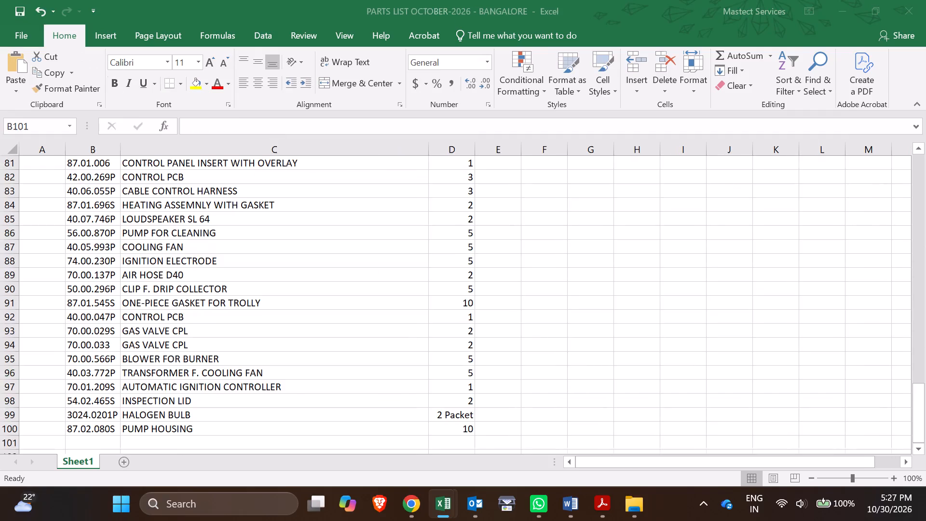
key("ctrl+v")
key("Return")
Copy the part name BUS CABLE 1.16M from the ORDER workbook as plain text into C101 of the Bangalore list.
key("Up")
key("Right")
key("alt+Tab")
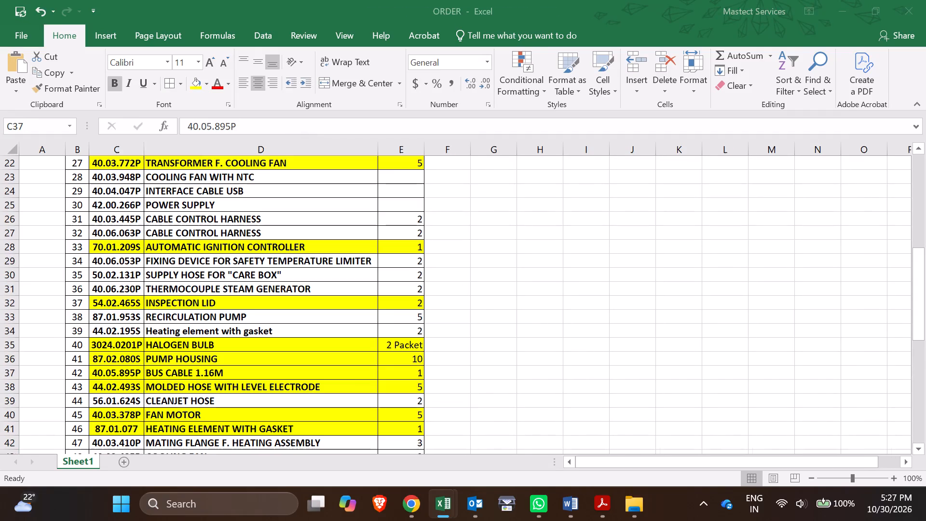
key("Right")
triple_click(270, 126)
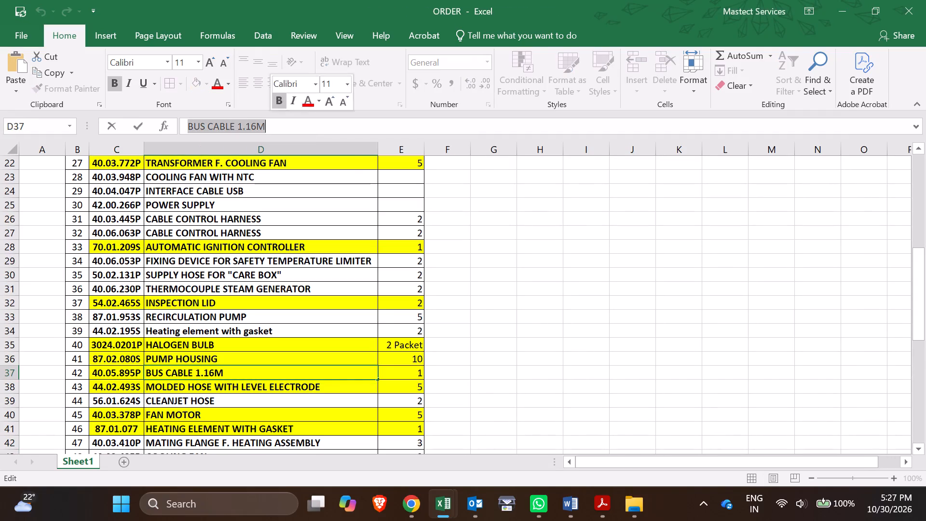
key("ctrl+c")
key("alt+Tab")
key("ctrl+v")
key("Return")
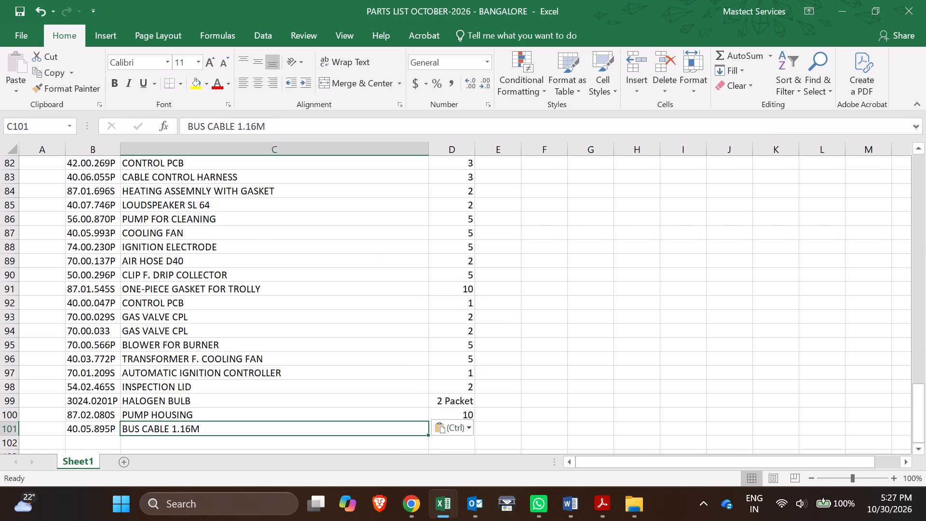
Enter the ORDER quantity of 1 for BUS CABLE 1.16M in D101 of the Bangalore list.
key("Up")
key("Right")
key("alt+Tab")
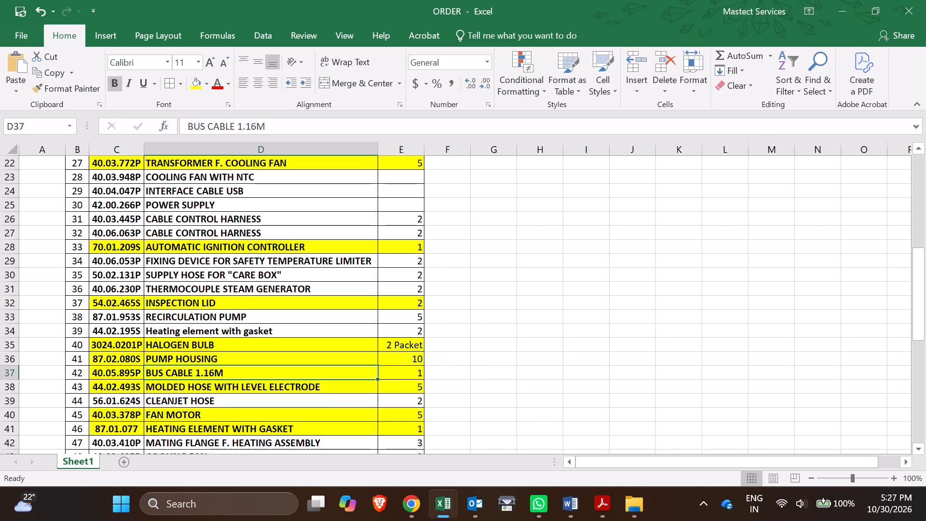
key("Right")
key("alt+Tab")
key("1")
key("Return")
Copy the next highlighted ORDER part code, 44.02.493S, as plain text into B102 of the Bangalore list.
key("Left")
key("Left")
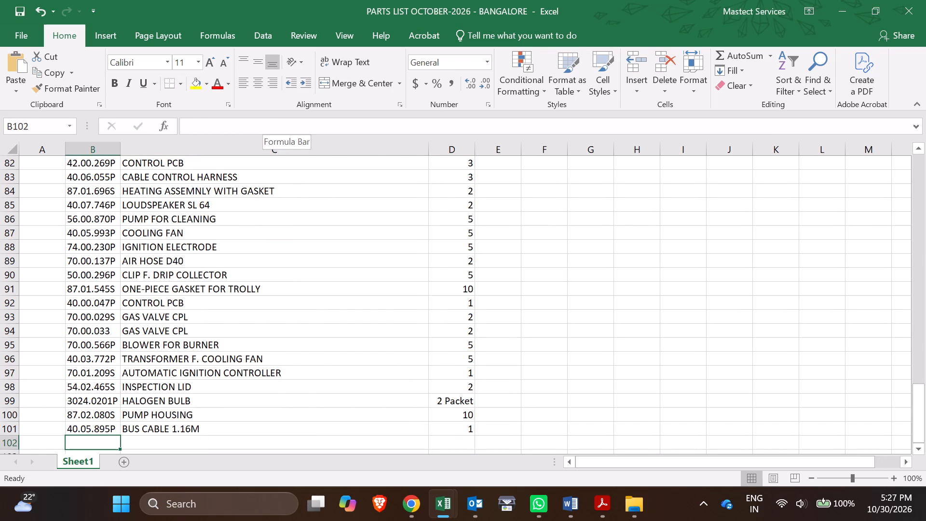
key("alt+Tab")
key("Down")
key("Left")
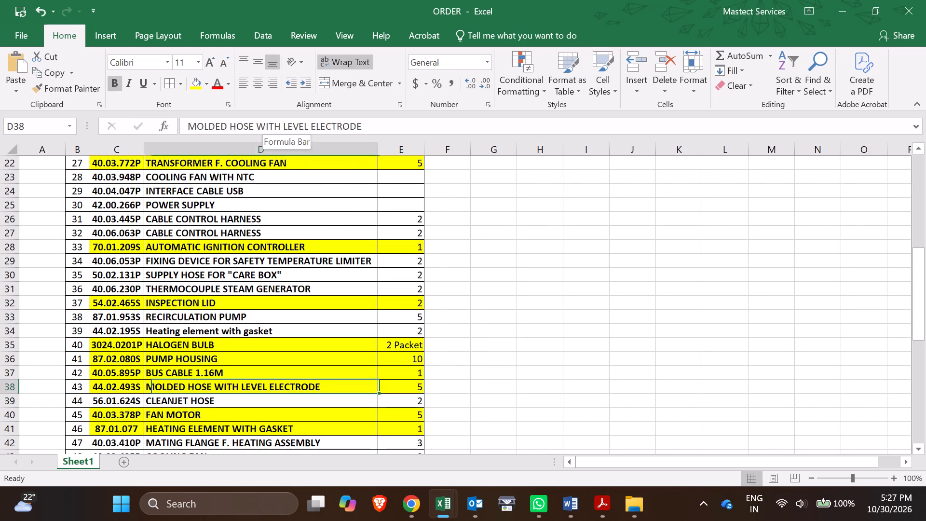
key("Left")
triple_click(270, 126)
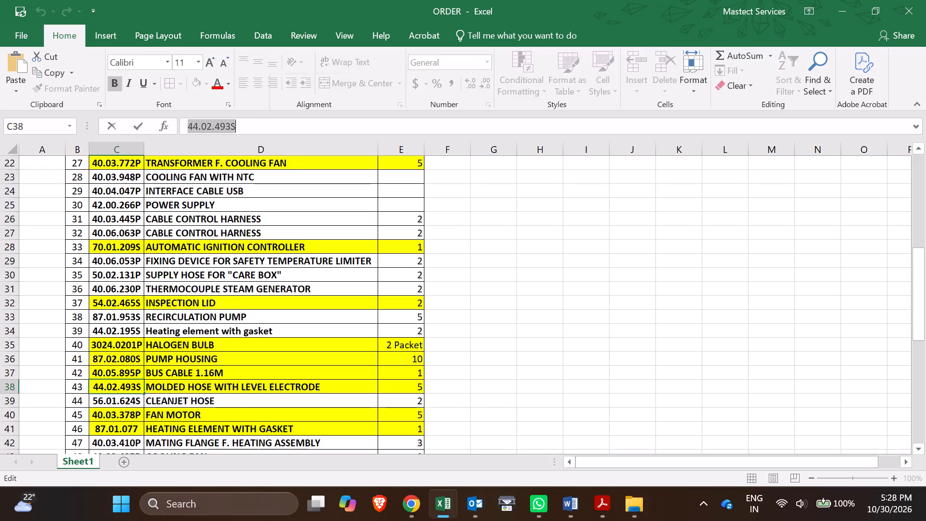
key("ctrl+c")
key("alt+Tab")
key("ctrl+v")
key("Return")
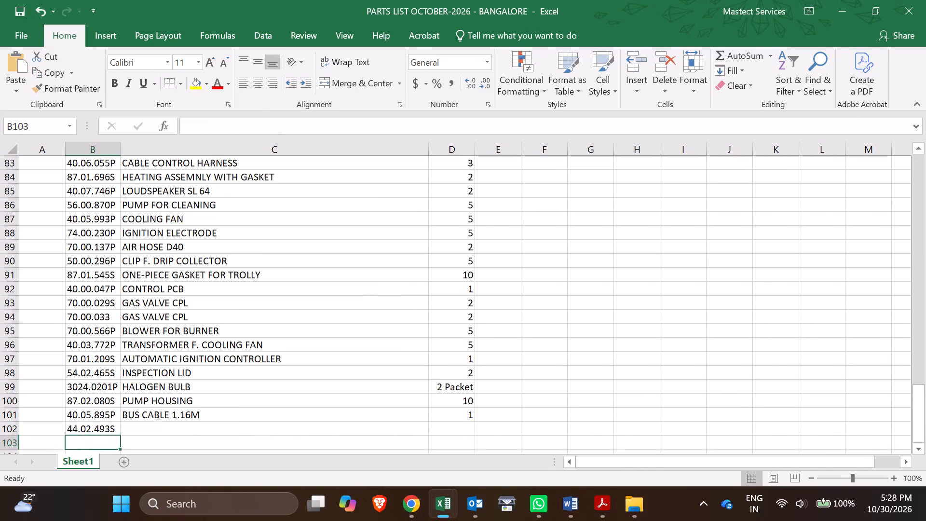
Copy the part name MOLDED HOSE WITH LEVEL ELECTRODE from the ORDER workbook as plain text into C102 of the Bangalore list.
key("Up")
key("Right")
key("alt+Tab")
key("Right")
triple_click(270, 126)
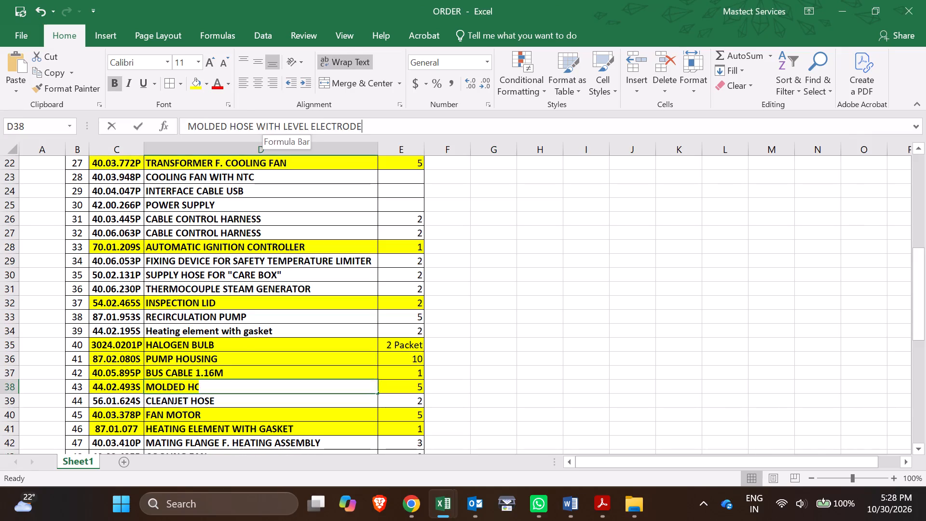
key("ctrl+c")
key("alt+Tab")
key("ctrl+v")
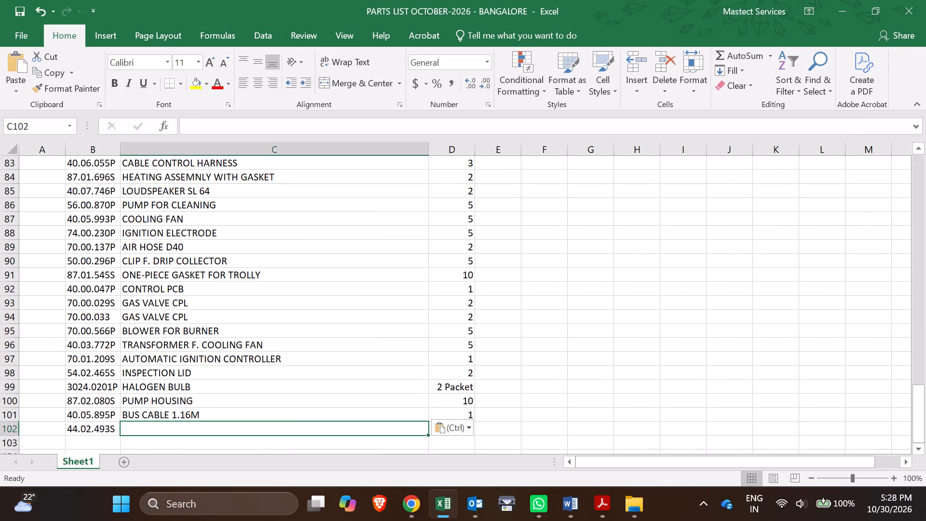
key("Return")
Enter the ORDER quantity of 5 for MOLDED HOSE WITH LEVEL ELECTRODE in D102 of the Bangalore list and save the workbook.
key("Up")
key("Right")
key("alt+Tab")
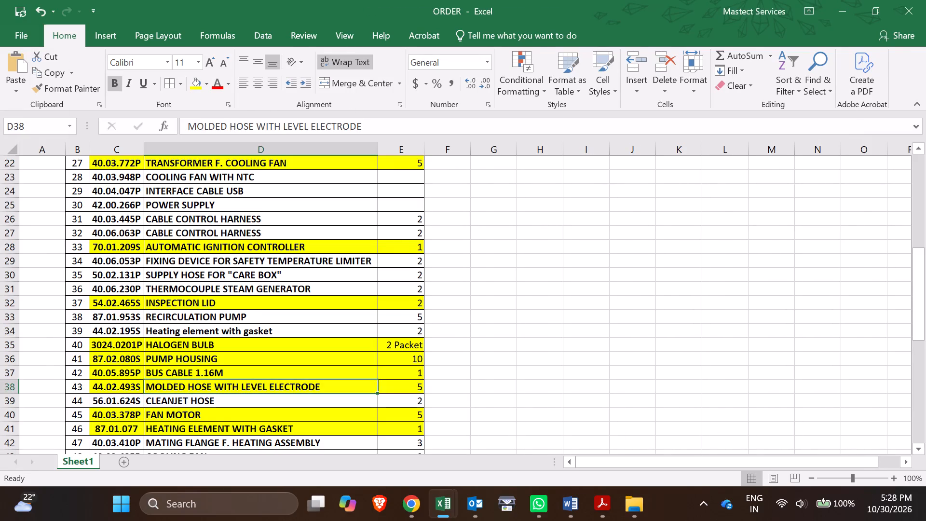
key("Right")
key("alt+Tab")
key("5")
key("Return")
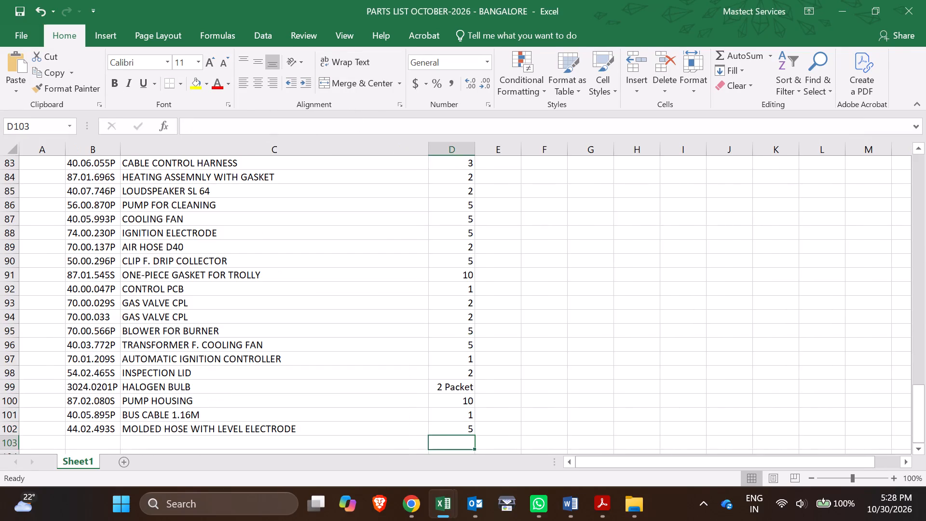
key("ctrl+s")
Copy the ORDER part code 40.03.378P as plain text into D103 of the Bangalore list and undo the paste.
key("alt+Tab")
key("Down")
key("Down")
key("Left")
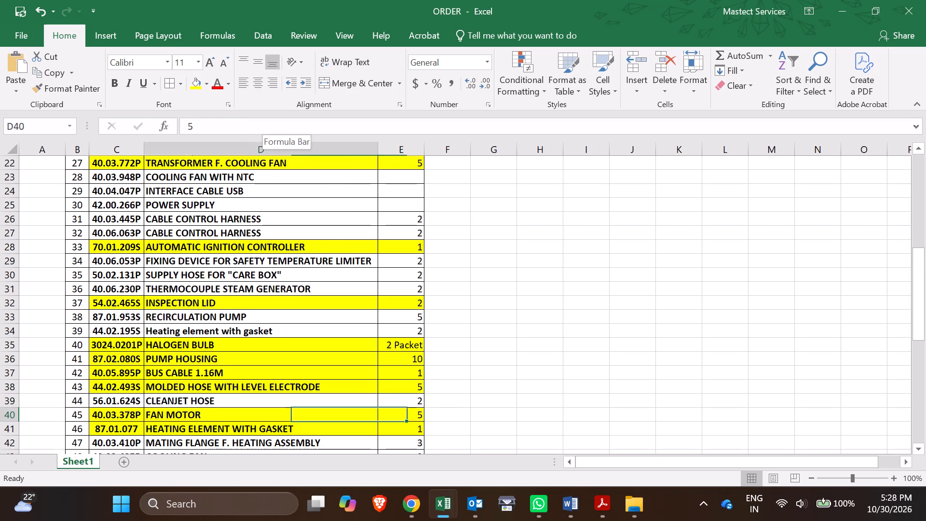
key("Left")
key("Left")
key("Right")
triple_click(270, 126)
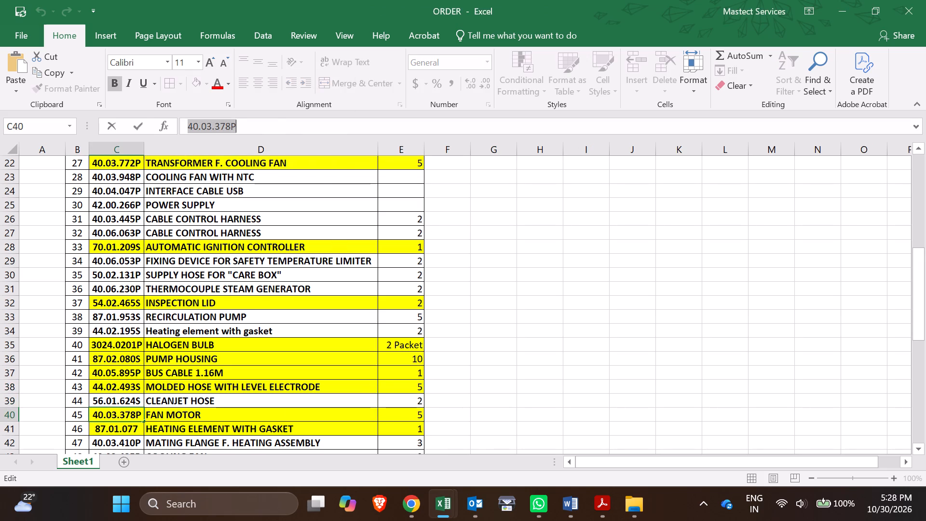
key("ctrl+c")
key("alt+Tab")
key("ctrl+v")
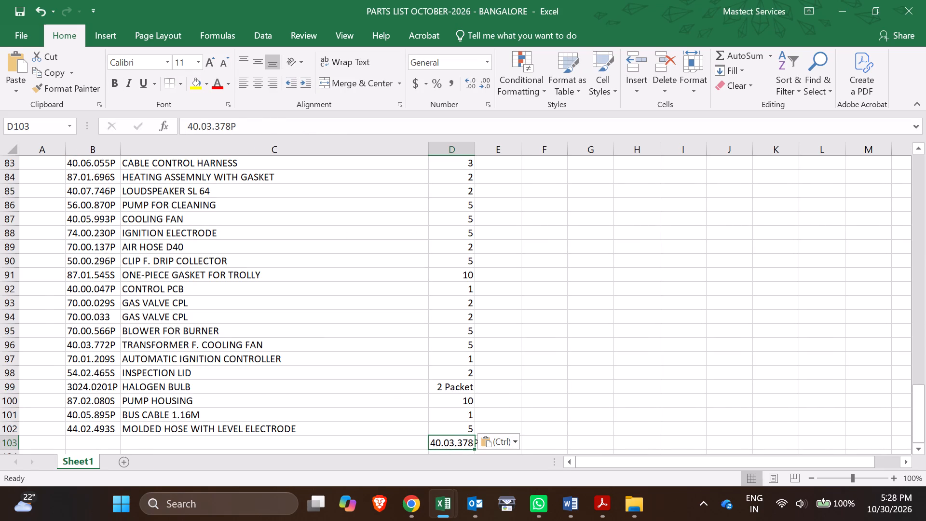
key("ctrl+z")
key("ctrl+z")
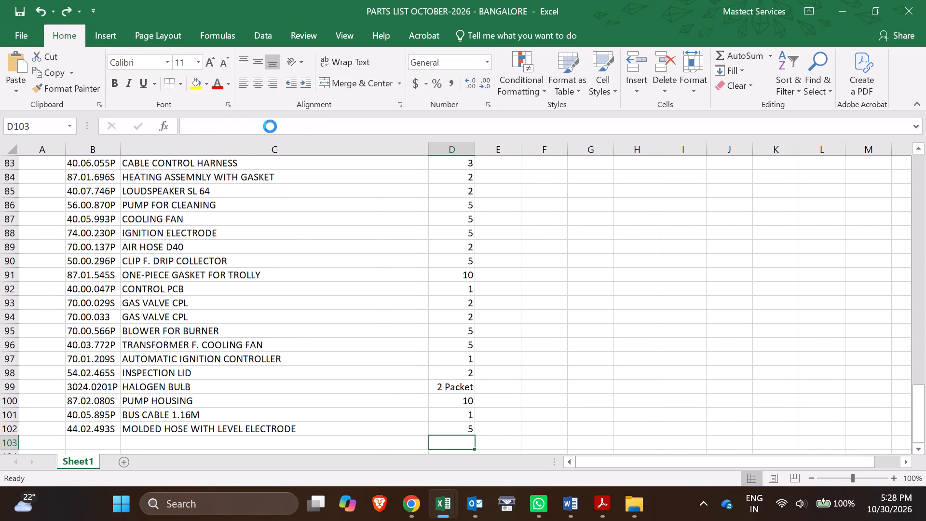
Copy the FAN MOTOR part code, 40.03.378P, from the ORDER workbook as plain text into B103 of the Bangalore list.
key("alt+Tab")
key("alt+Tab")
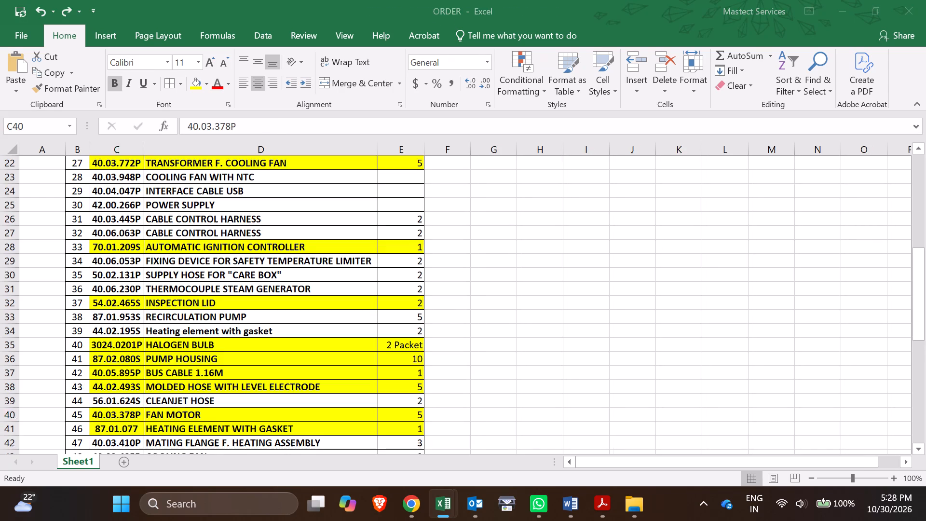
key("alt+Tab")
key("alt+Tab")
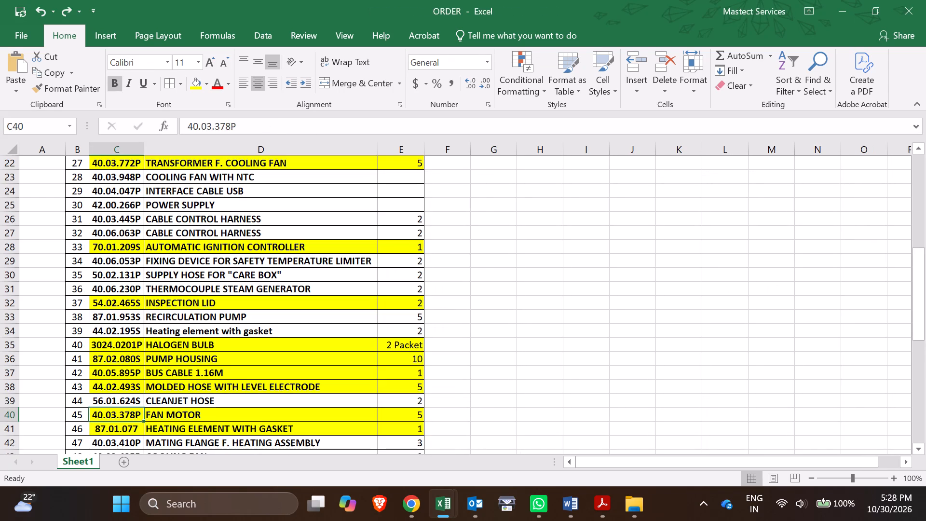
key("alt+Tab")
key("Left")
key("Left")
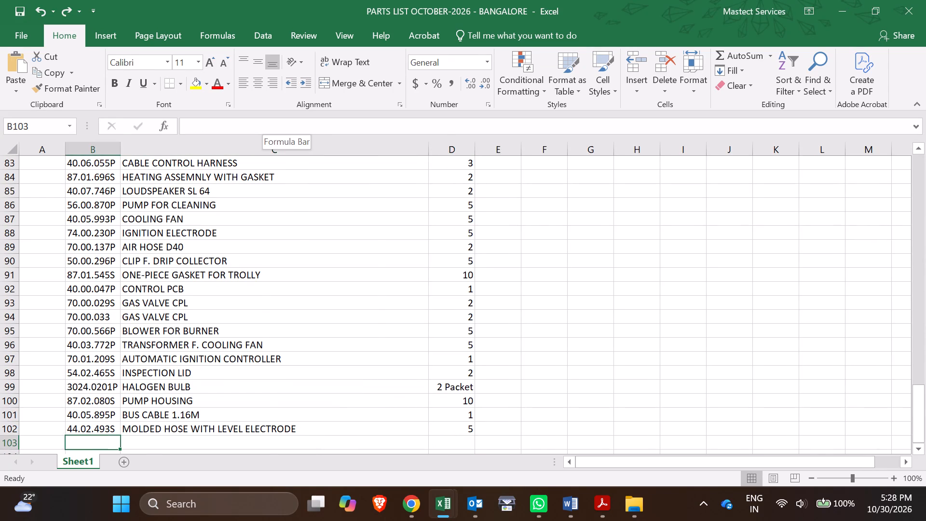
key("alt+Tab")
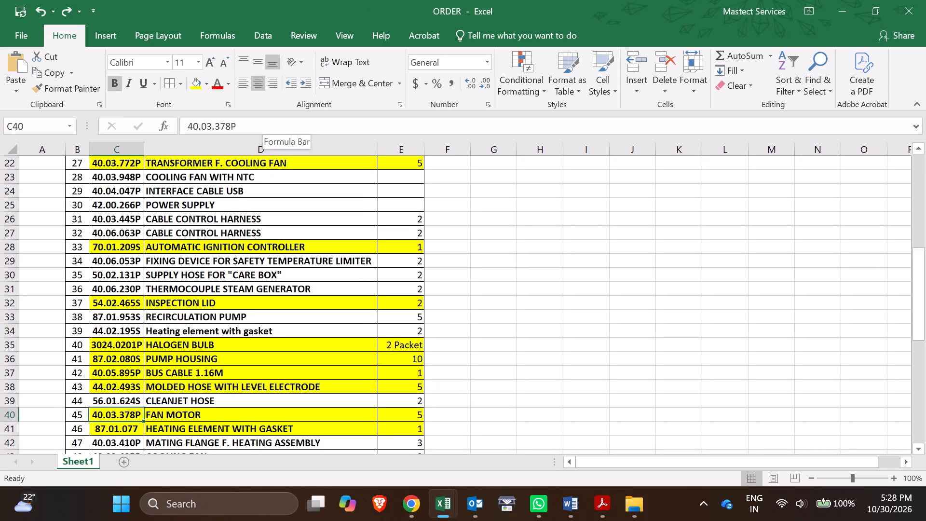
triple_click(270, 126)
key("ctrl+c")
key("alt+Tab")
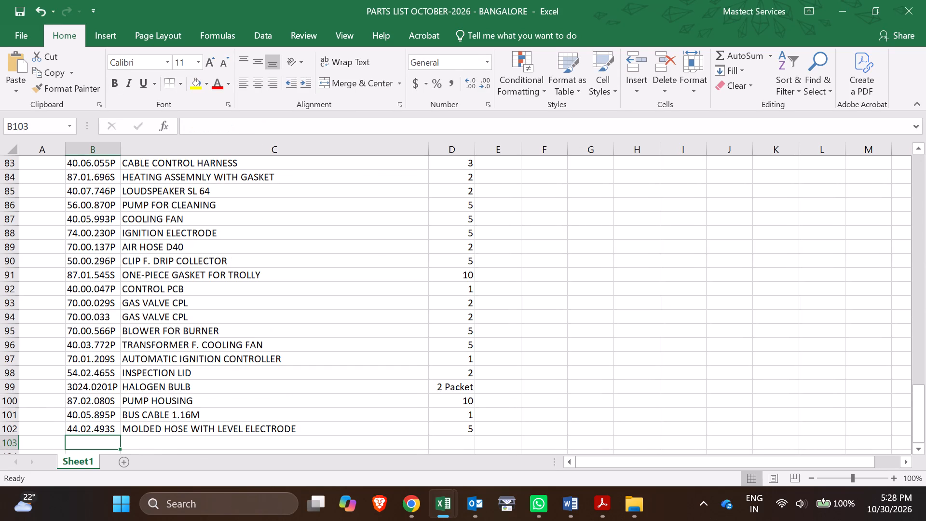
key("ctrl+v")
key("Return")
Copy the part name FAN MOTOR from the ORDER workbook as plain text into C103 of the Bangalore list and save the workbook.
key("Up")
key("Right")
key("alt+Tab")
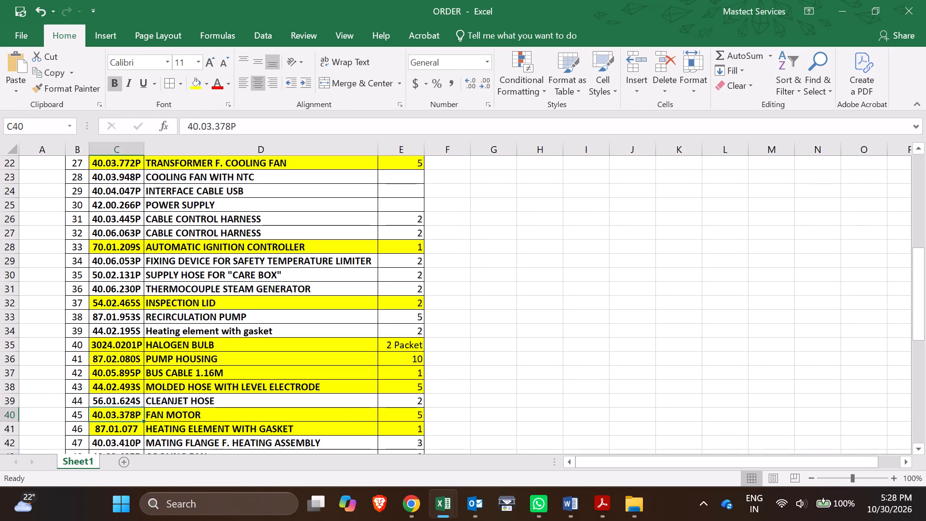
key("Right")
triple_click(270, 126)
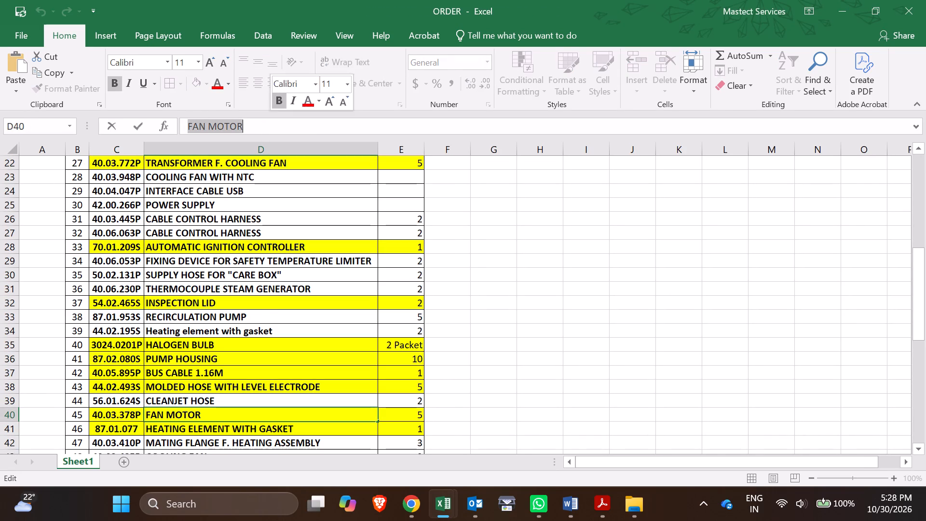
key("ctrl+c")
key("alt+Tab")
key("ctrl+v")
key("Return")
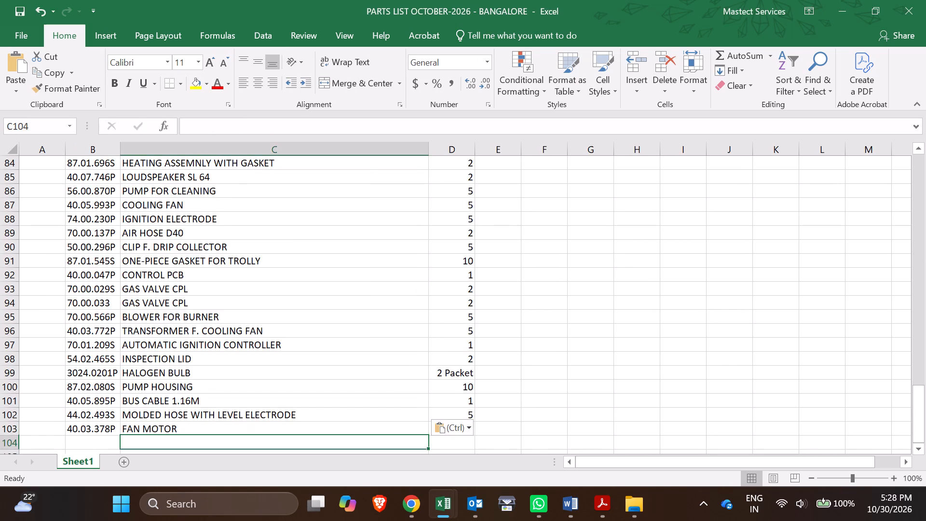
key("ctrl+s")
Enter the ORDER quantity of 5 for FAN MOTOR in D103 of the Bangalore list.
key("Up")
key("Right")
key("alt+Tab")
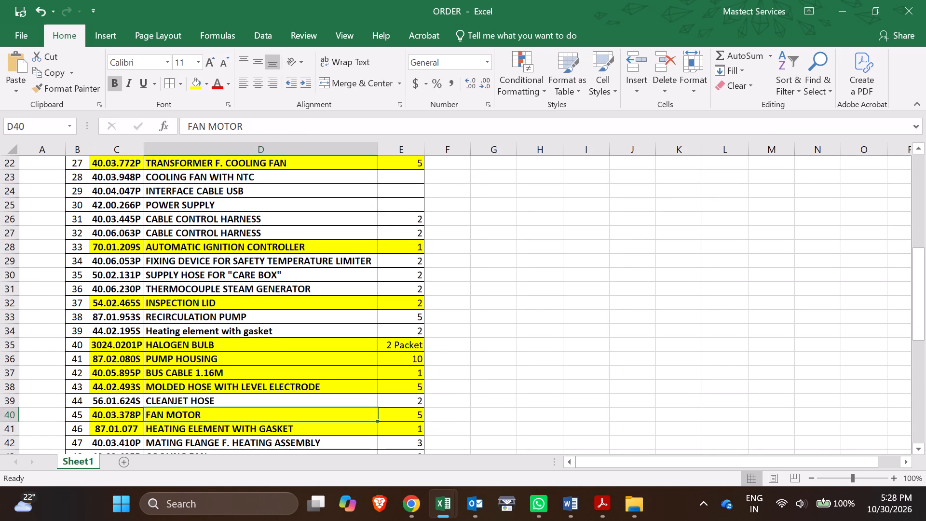
key("Right")
key("alt+Tab")
key("5")
key("Return")
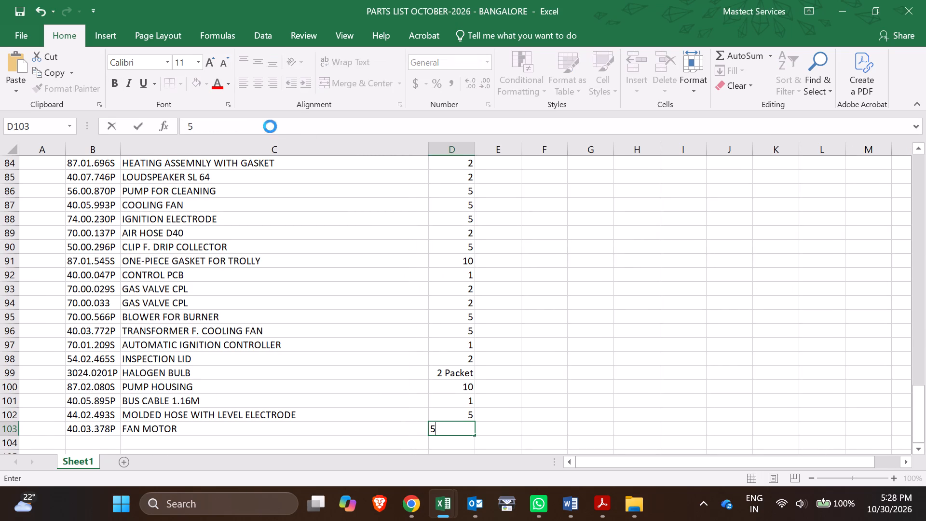
Copy the next highlighted ORDER part code, 87.01.077, as plain text into B104 of the Bangalore list.
key("Left")
key("Left")
key("alt+Tab")
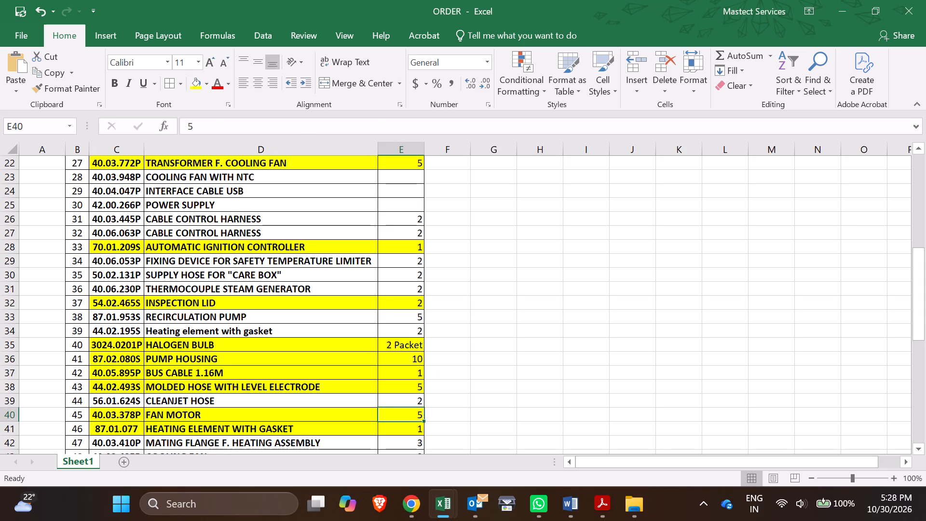
key("Down")
key("Left")
key("Left")
triple_click(270, 126)
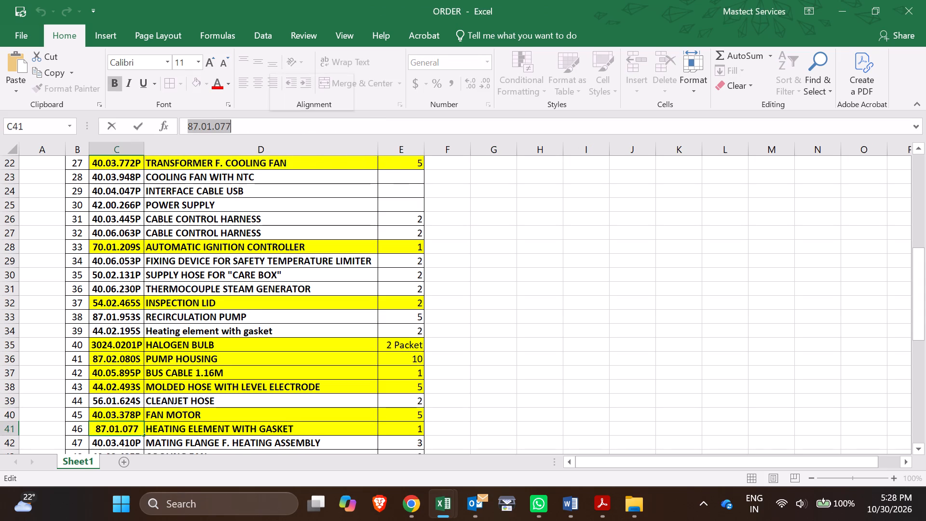
key("ctrl+c")
key("alt+Tab")
key("ctrl+v")
key("Return")
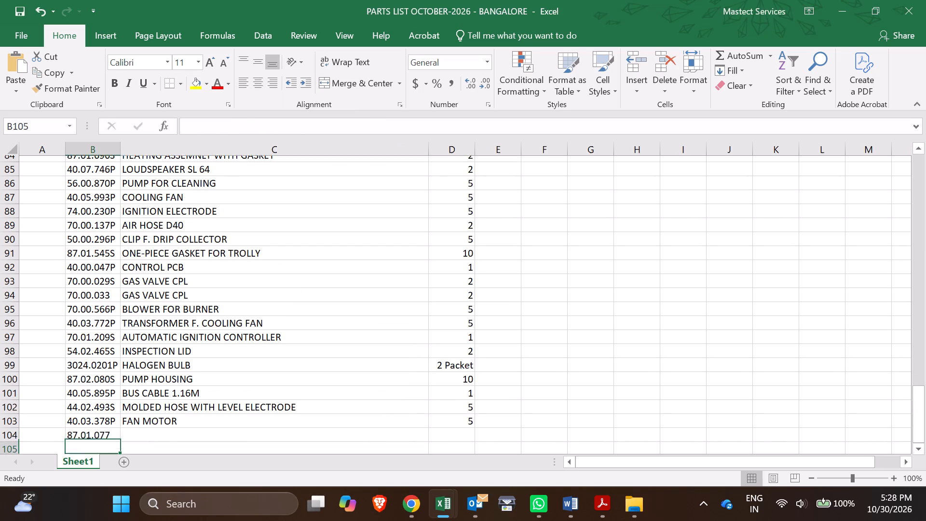
Copy the part name HEATING ELEMENT WITH GASKET from the ORDER workbook as plain text into C104 of the Bangalore list and save the workbook.
key("Up")
key("Right")
key("alt+Tab")
key("Right")
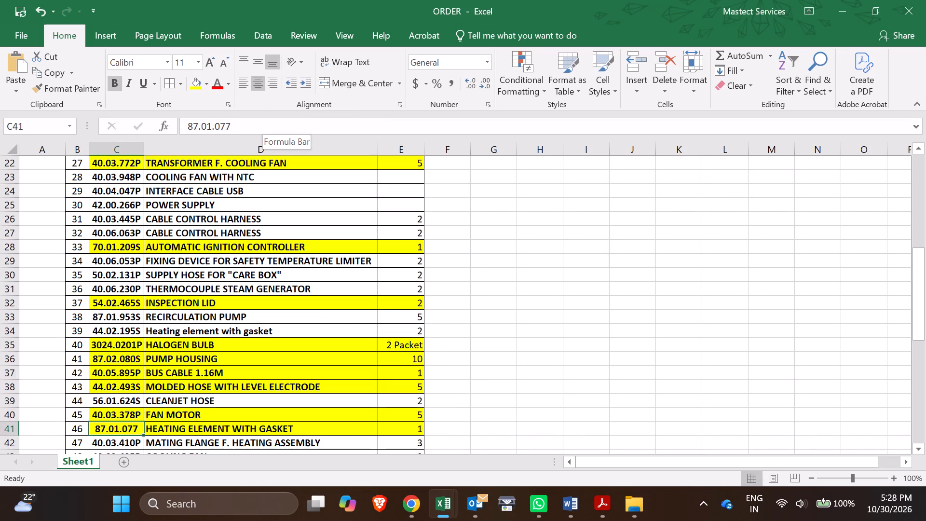
triple_click(270, 126)
key("ctrl+c")
key("alt+Tab")
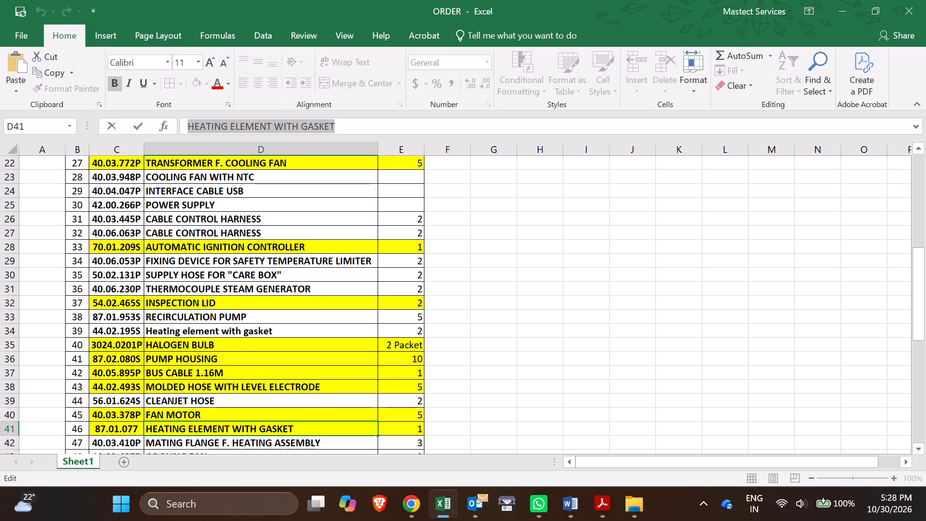
key("ctrl+v")
key("Return")
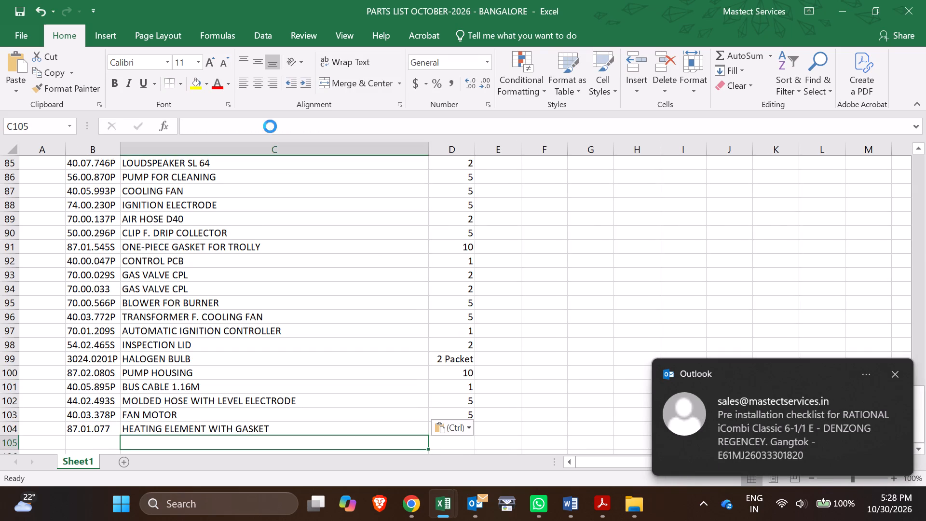
key("ctrl+s")
Enter the ORDER quantity of 1 for HEATING ELEMENT WITH GASKET in D104 of the Bangalore list.
key("Up")
key("Right")
key("alt+Tab")
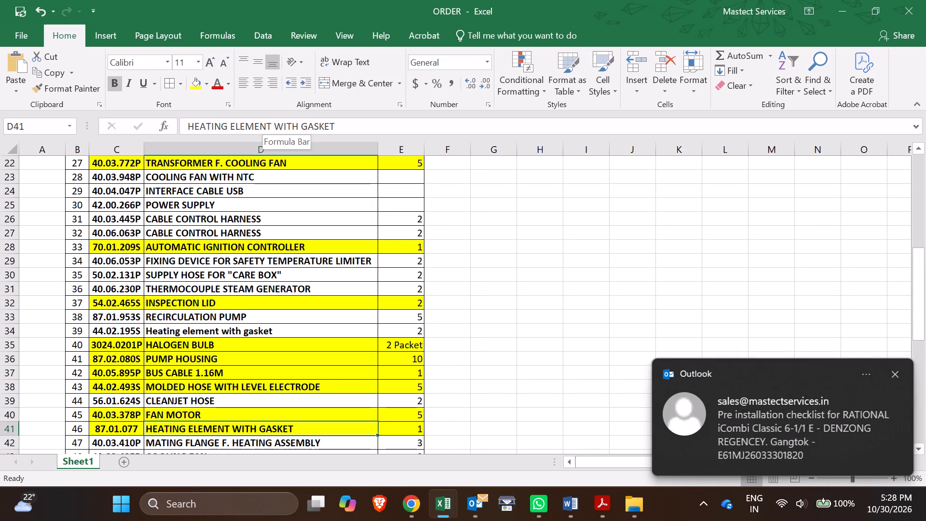
key("alt+Tab")
key("1")
key("Return")
Copy the next highlighted ORDER part code, 87.01.289, as plain text into B105 of the Bangalore list.
key("Left")
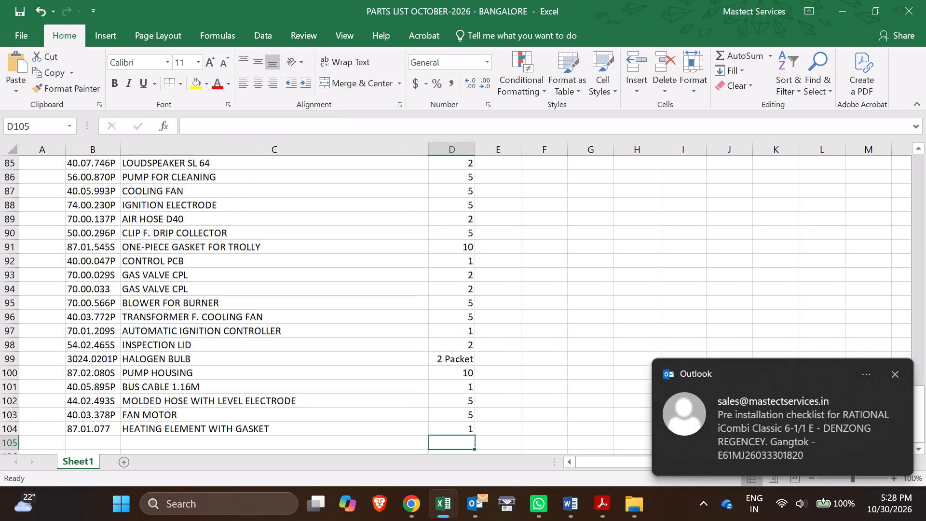
key("Up")
key("Left")
key("alt+Tab")
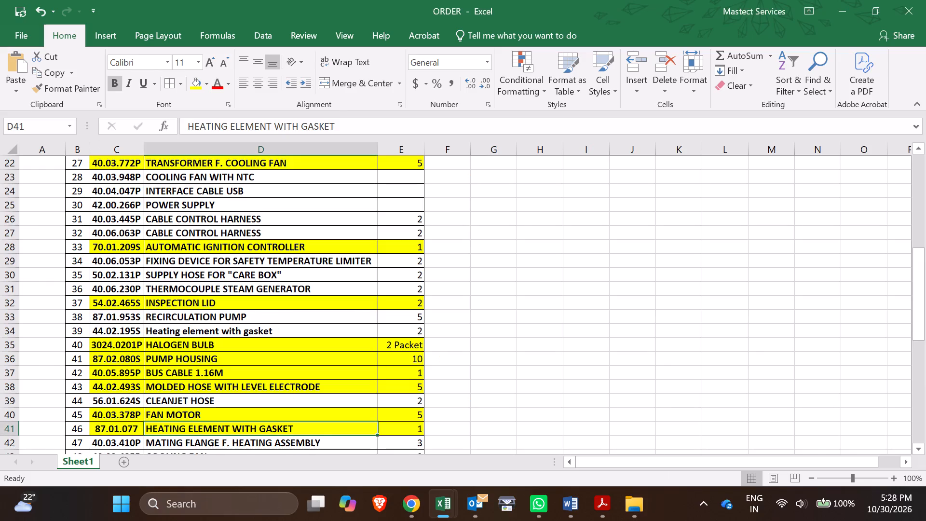
key("alt+Tab")
key("alt+Tab")
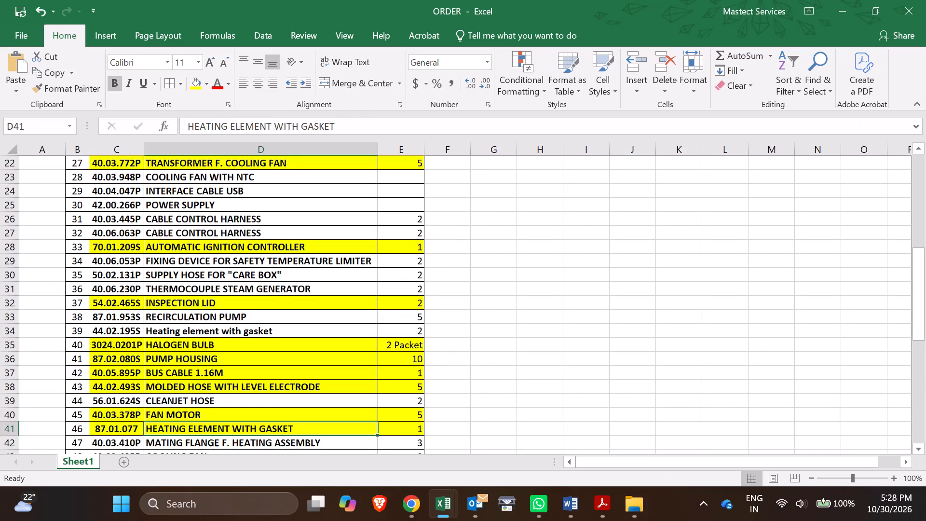
key("Down")
key("Down")
key("Down")
key("Down")
key("Down")
key("Down")
key("Down")
key("Down")
key("Up")
key("Up")
key("Up")
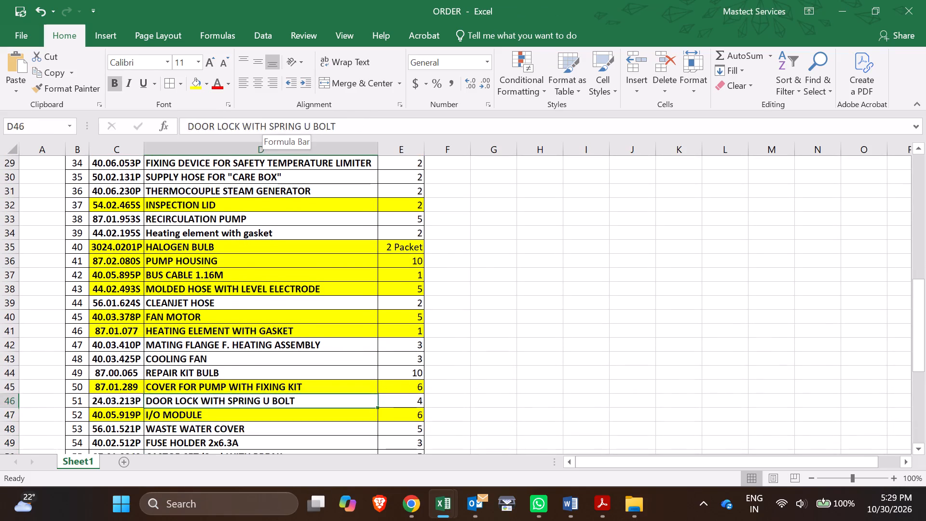
key("Up")
key("Left")
key("Left")
key("Right")
key("alt+Tab")
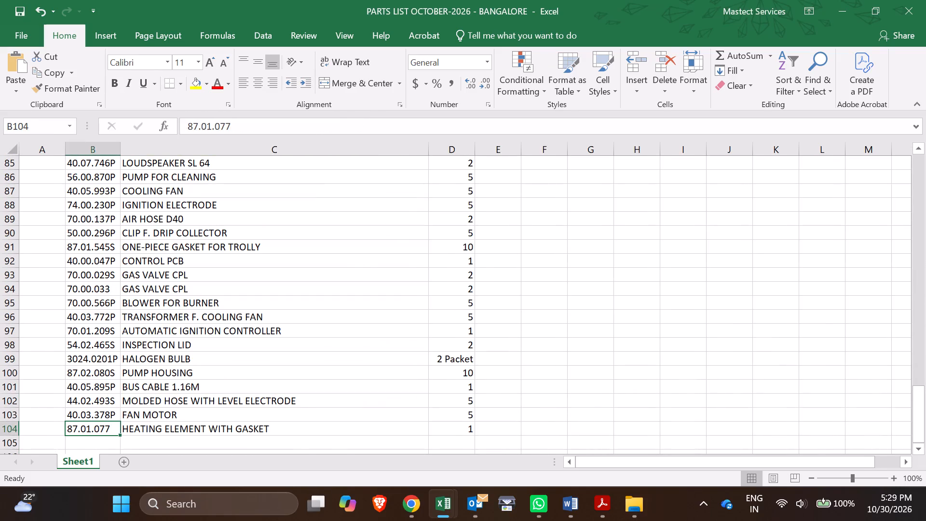
key("alt+Tab")
triple_click(279, 121)
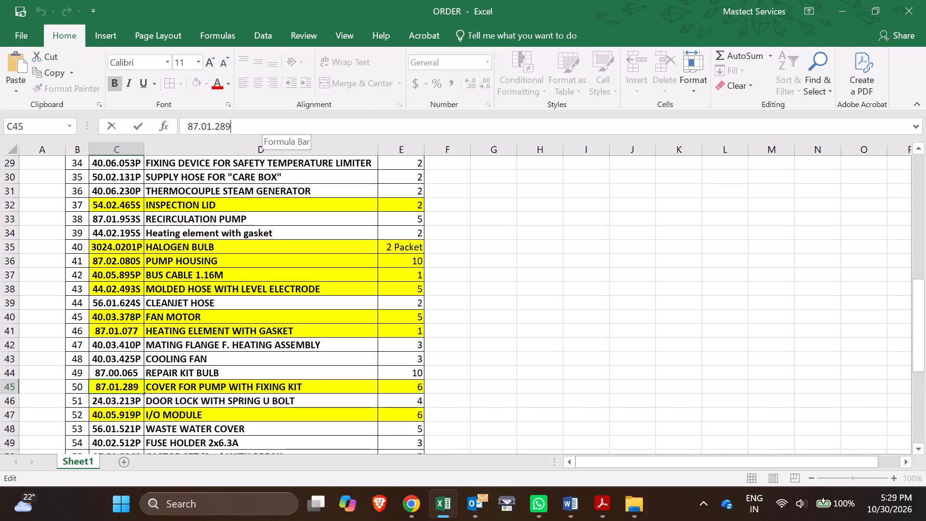
key("ctrl+c")
key("alt+Tab")
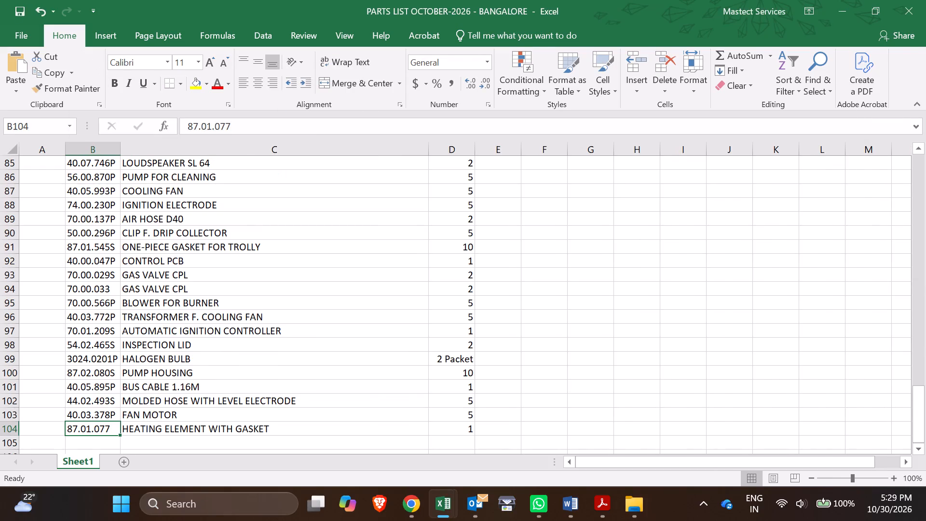
key("Down")
key("ctrl+v")
key("Return")
Copy the part name COVER FOR PUMP WITH FIXING KIT from the ORDER workbook as plain text into C105 of the Bangalore list.
key("Up")
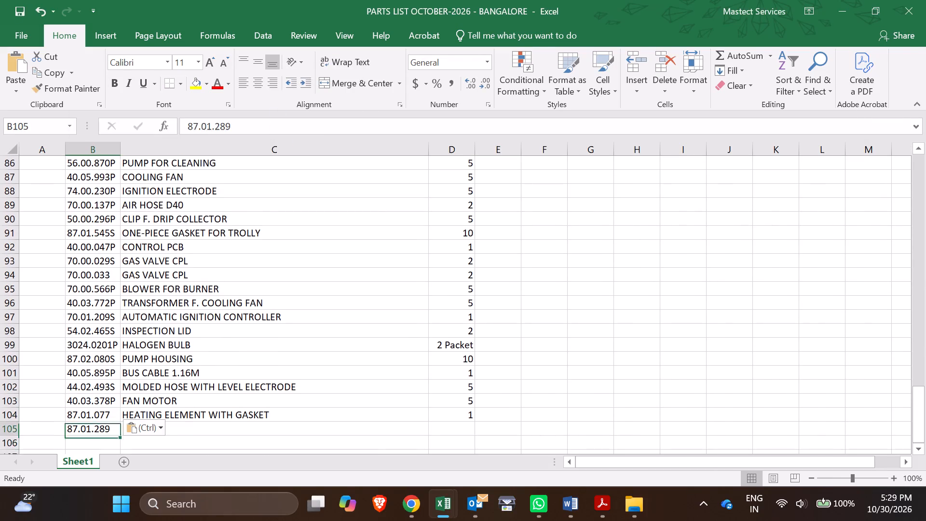
key("Right")
key("alt+Tab")
key("Right")
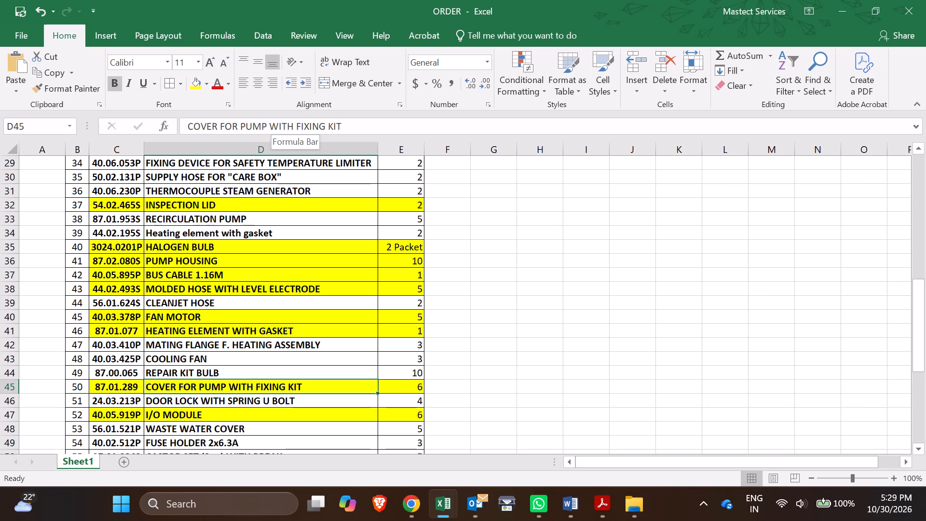
triple_click(279, 121)
key("ctrl+c")
key("alt+Tab")
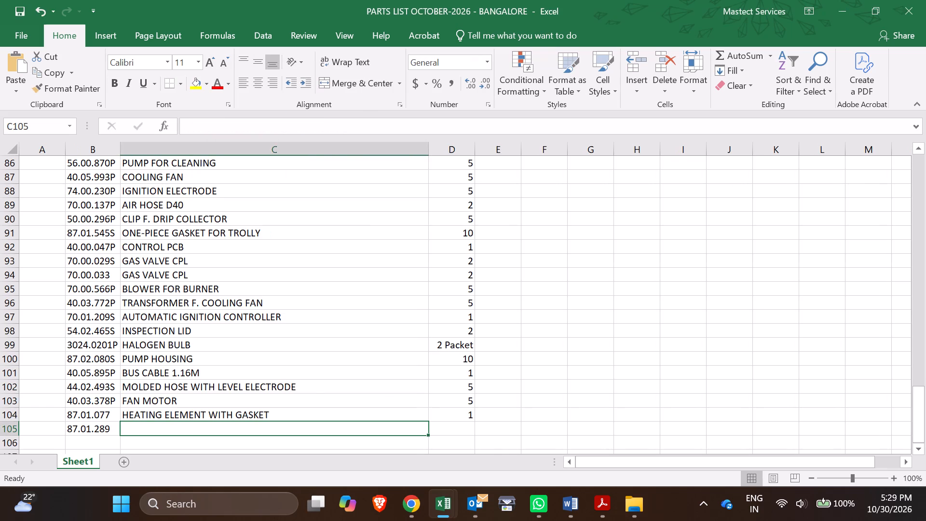
key("ctrl+v")
key("Return")
key("Up")
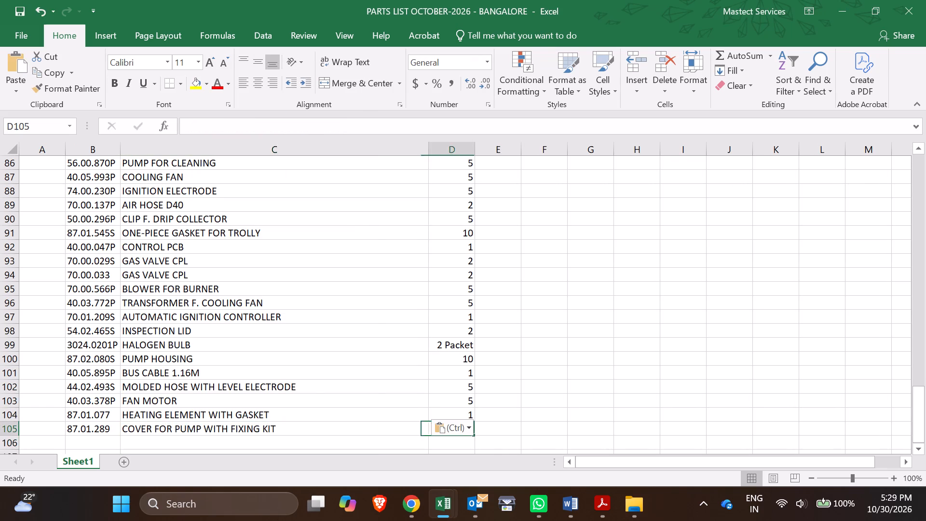
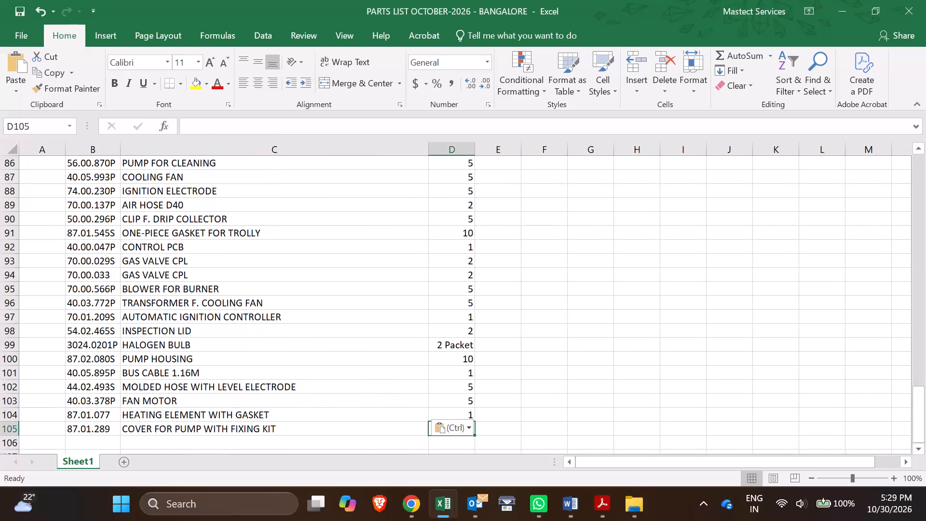
Enter the ORDER quantity of 6 for COVER FOR PUMP WITH FIXING KIT in D105 of the Bangalore list.
key("6")
key("Return")
Copy the next highlighted ORDER part code, 40.05.919P, as plain text into B106 of the Bangalore list.
key("alt+Tab")
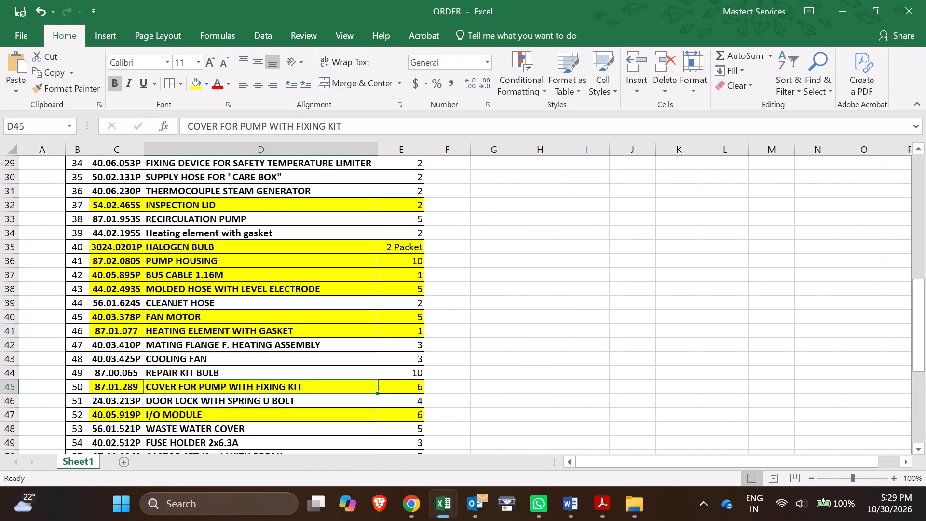
key("Down")
key("Down")
key("Left")
key("alt+Tab")
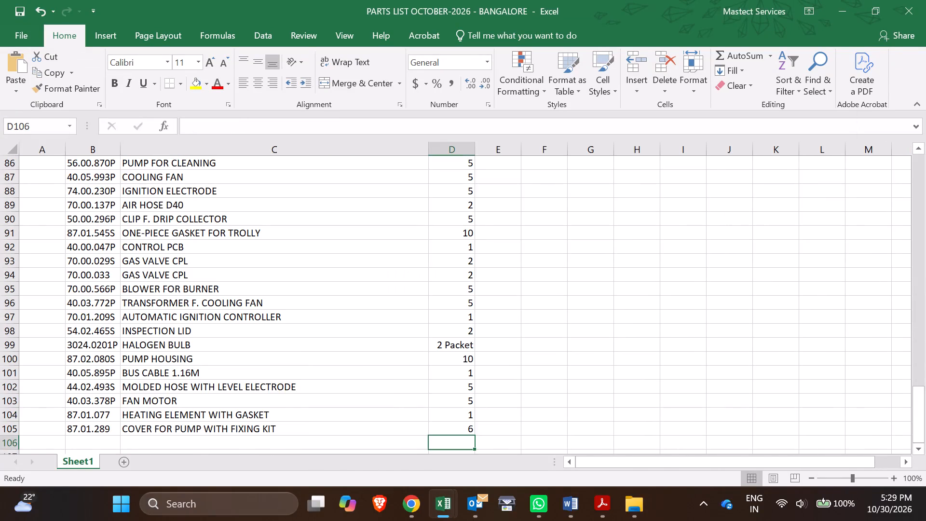
key("Left")
key("Left")
key("Left")
key("Right")
key("alt+Tab")
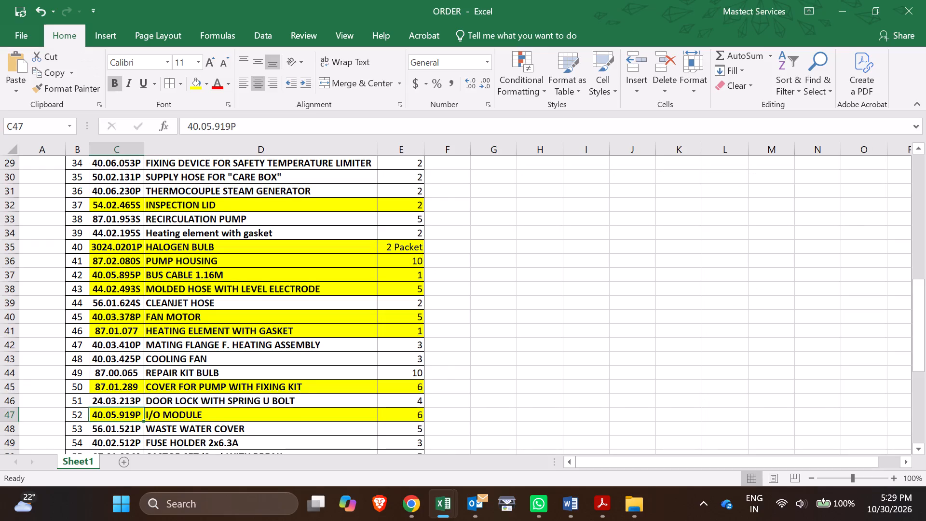
triple_click(279, 121)
key("ctrl+c")
key("alt+Tab")
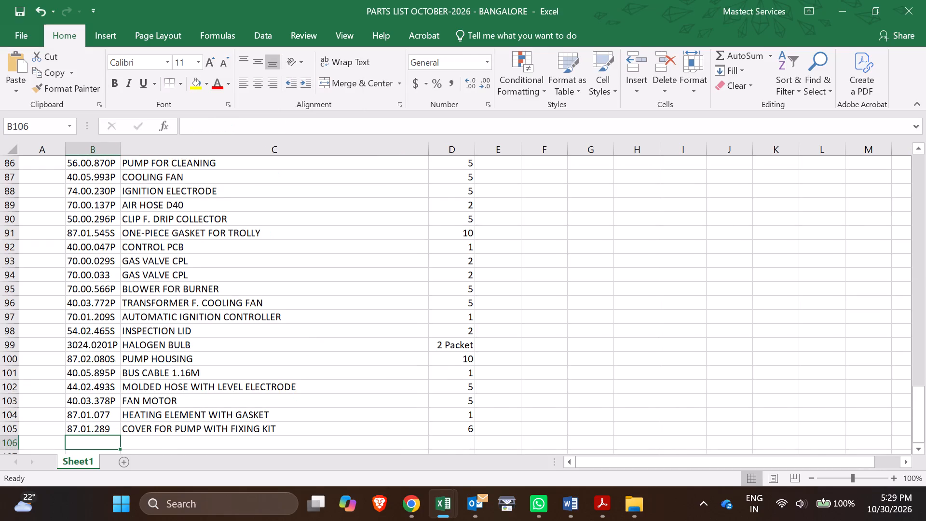
key("ctrl+v")
key("Return")
Copy the part name I/O MODULE from the ORDER workbook as plain text into C106 of the Bangalore list and save the workbook.
key("Up")
key("Right")
key("alt+Tab")
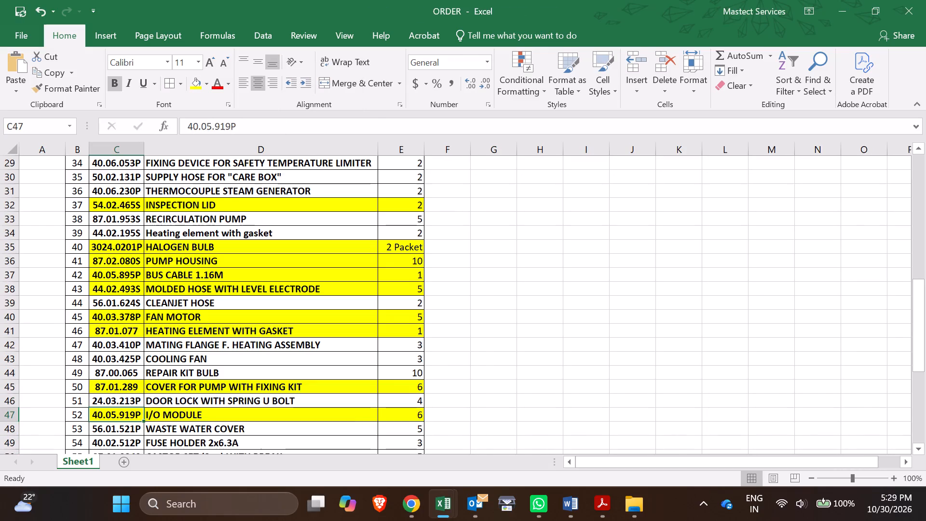
key("Right")
triple_click(279, 121)
key("ctrl+c")
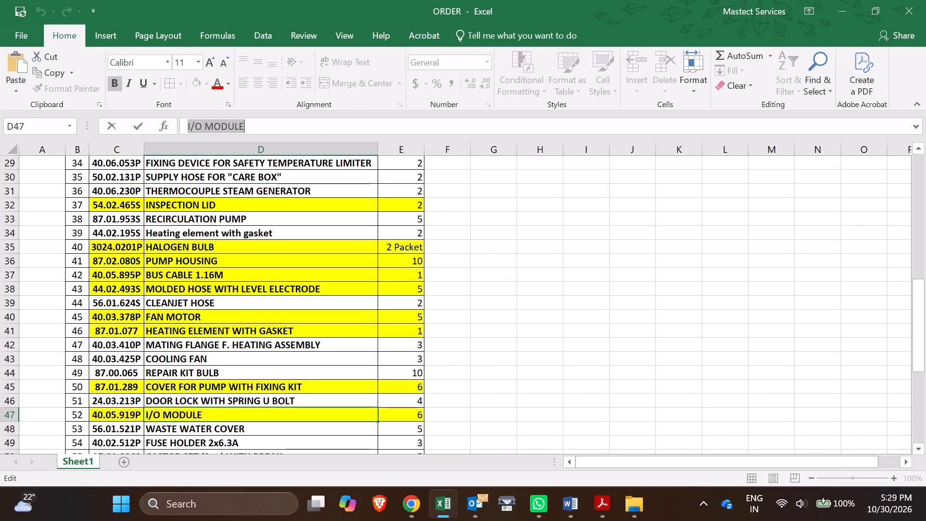
key("alt+Tab")
key("ctrl+v")
key("Return")
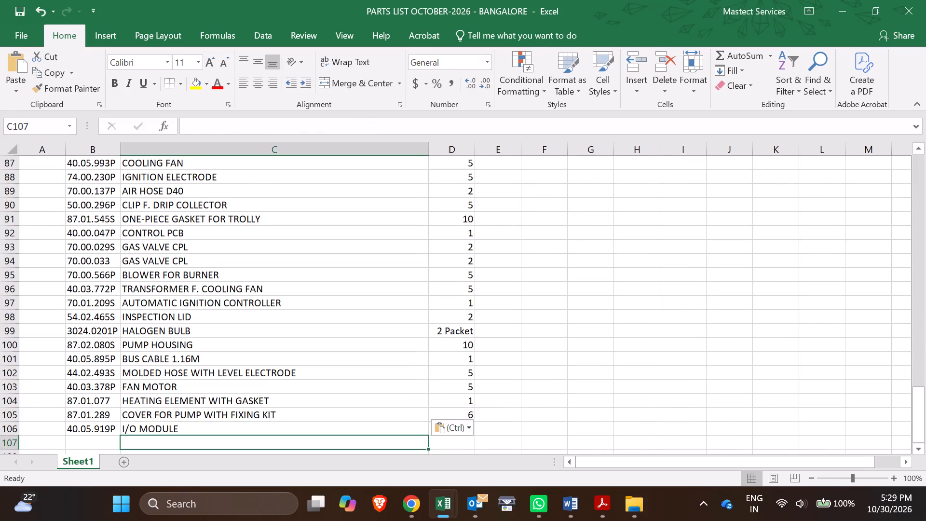
key("ctrl+s")
Enter the ORDER quantity of 6 for I/O MODULE in D106 of the Bangalore list and save the workbook.
key("Up")
key("Right")
key("alt+Tab")
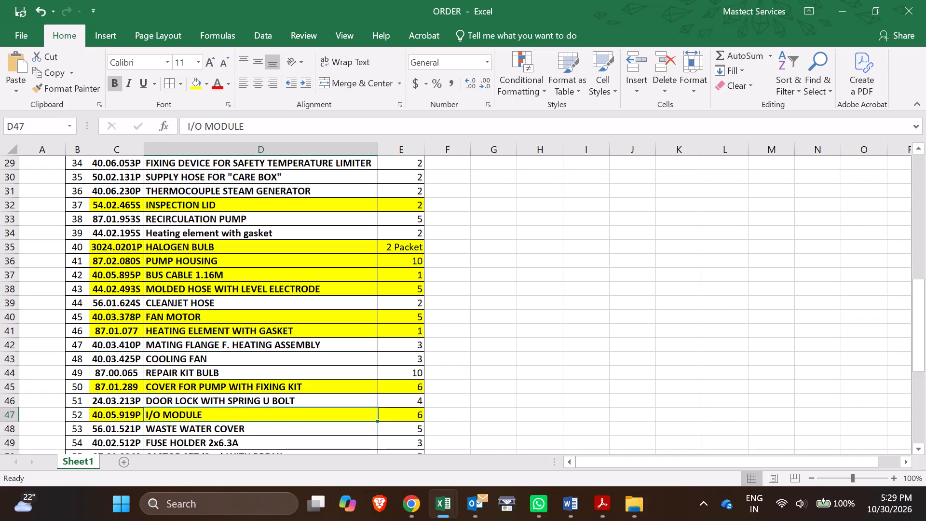
key("Right")
key("alt+Tab")
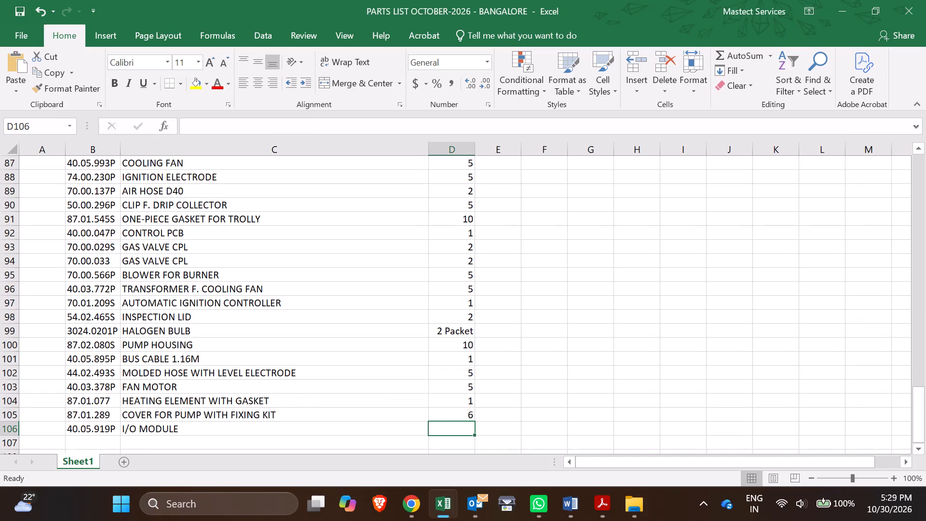
key("6")
key("Return")
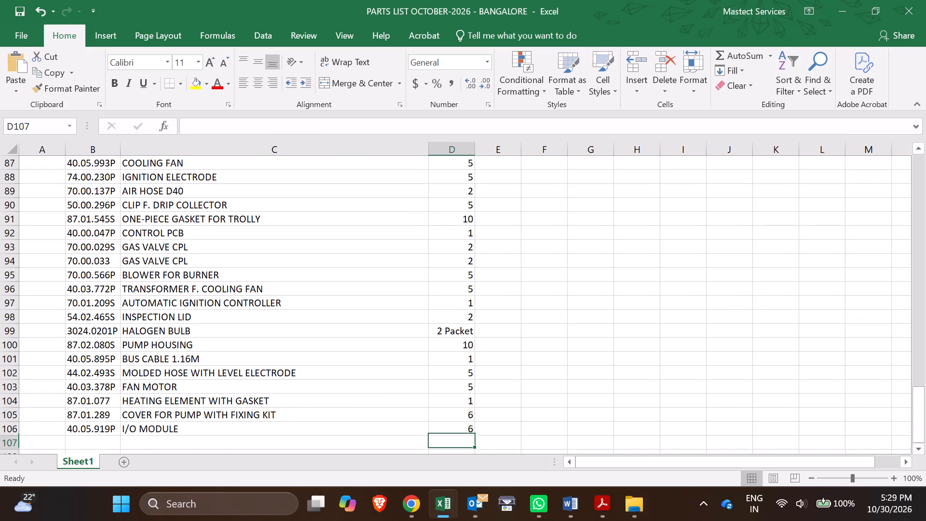
key("ctrl+s")
Copy the next highlighted ORDER part code, 40.04.104P, as plain text into B107 of the Bangalore list, and save the ORDER workbook.
key("alt+Tab")
key("Down")
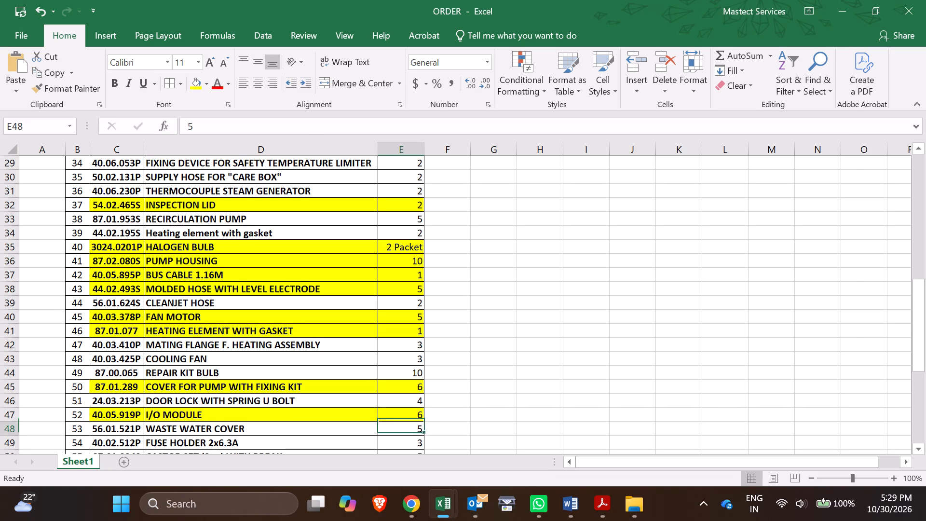
key("Down")
key("Down")
key("Down")
key("Down")
key("Down")
key("Down")
key("Up")
key("Up")
key("Left")
key("Left")
key("Left")
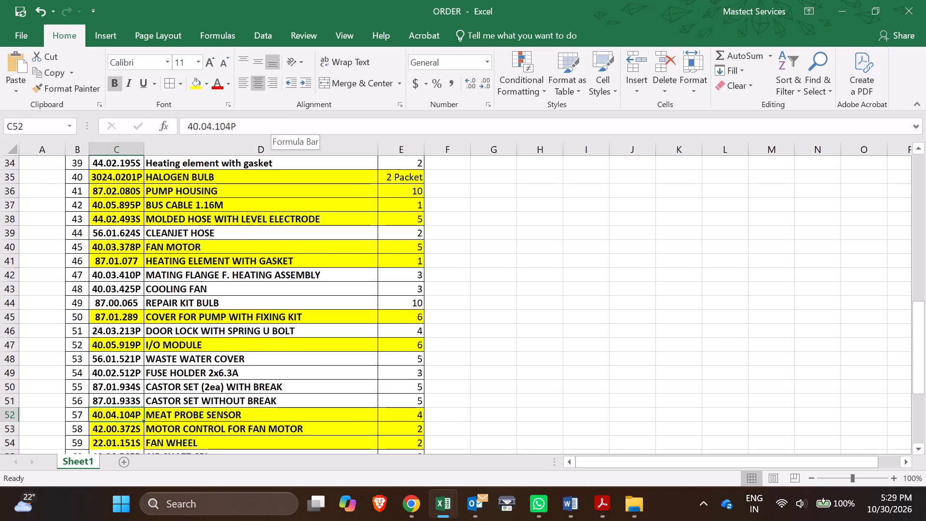
key("Right")
triple_click(279, 121)
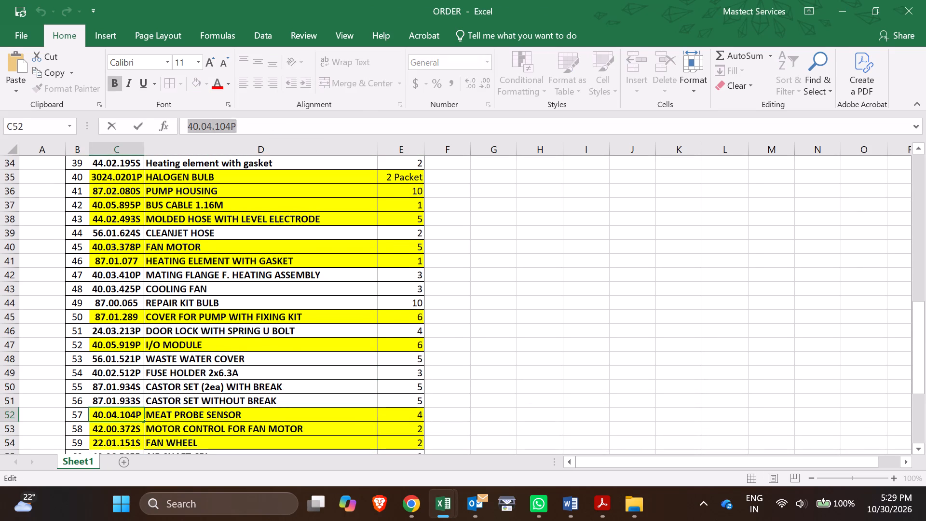
key("ctrl+c")
key("alt+Tab")
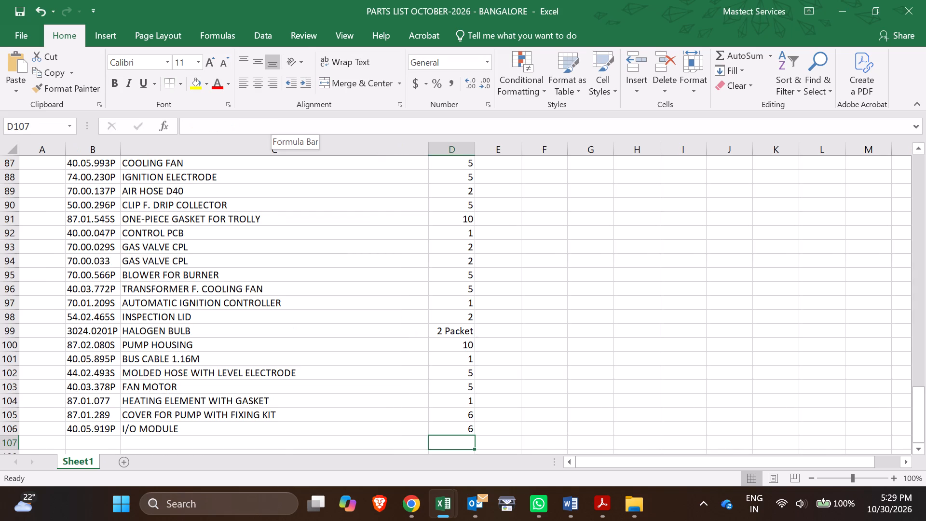
key("Left")
key("Left")
key("Left")
key("Right")
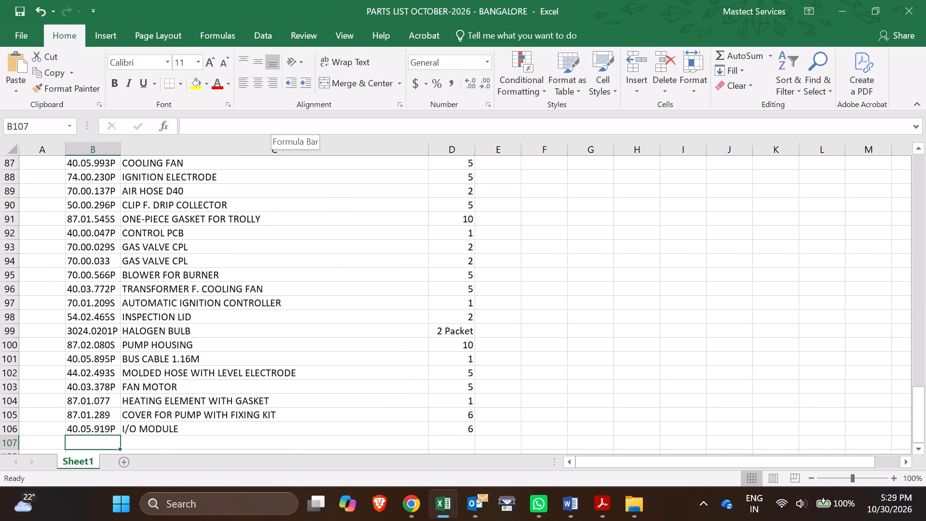
key("ctrl+v")
key("alt+Tab")
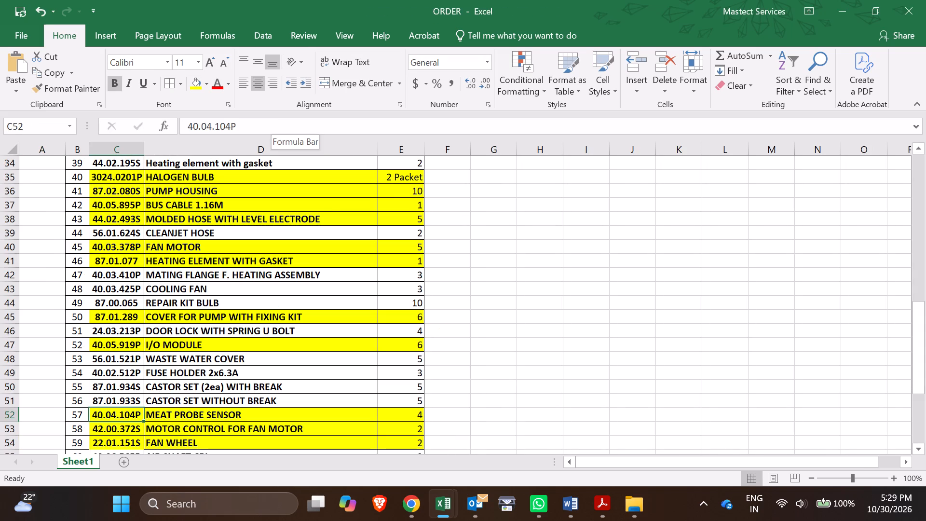
key("ctrl+s")
Look through the remaining rows of the ORDER workbook to see which highlighted items are still to be copied.
key("Down")
key("Down")
key("Down")
key("Down")
key("Down")
key("Down")
key("Down")
key("Down")
key("Down")
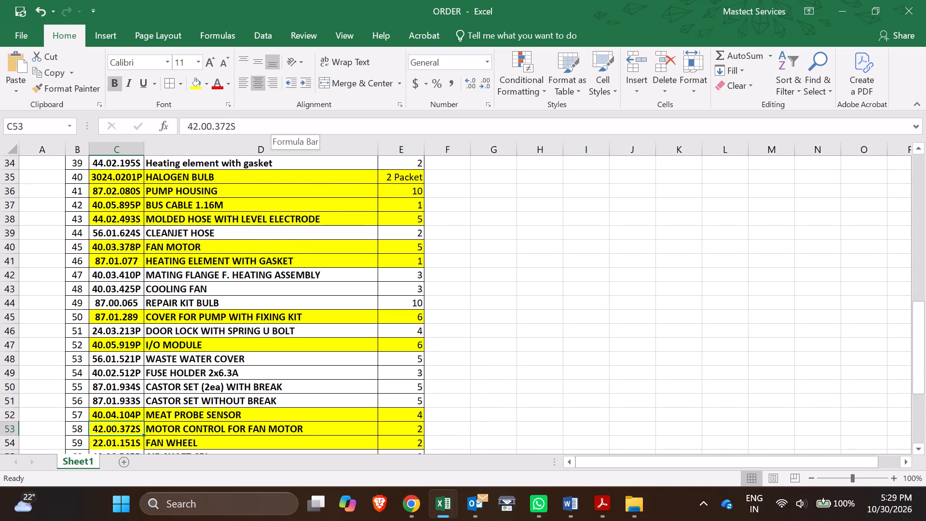
key("Down")
key("Down")
key("Down")
key("Down")
key("Down")
key("Down")
key("Down")
key("Down")
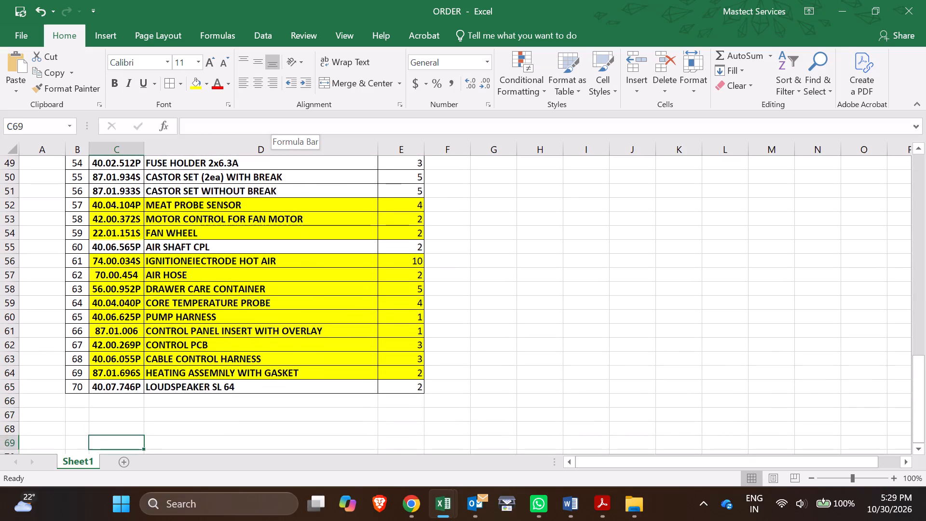
key("Up")
key("Up")
key("Up")
key("Up")
key("Up")
key("Up")
key("Up")
key("Up")
key("Up")
key("Up")
key("Up")
key("Up")
key("Up")
key("Up")
key("Up")
key("Up")
key("Up")
key("Up")
key("Down")
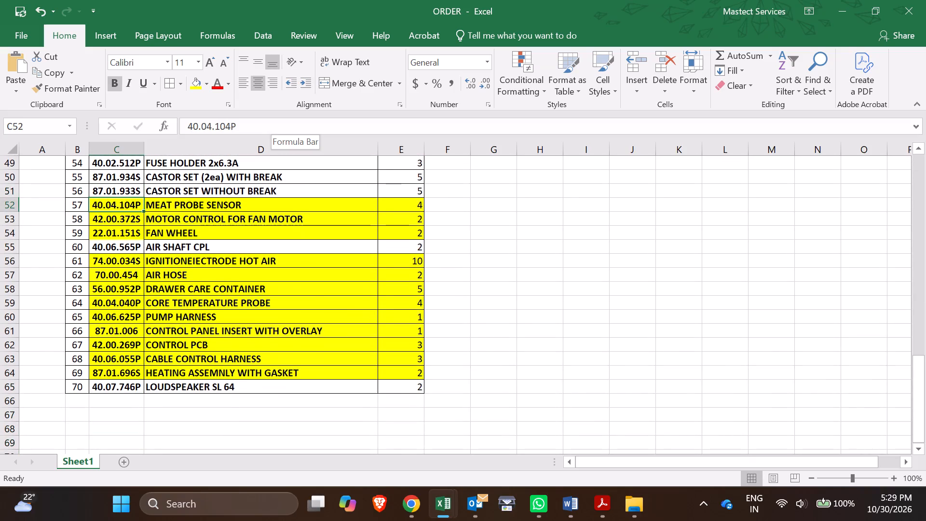
Copy the part name MEAT PROBE SENSOR from the ORDER workbook as plain text into C107 of the Bangalore list.
key("alt+Tab")
key("Right")
key("alt+Tab")
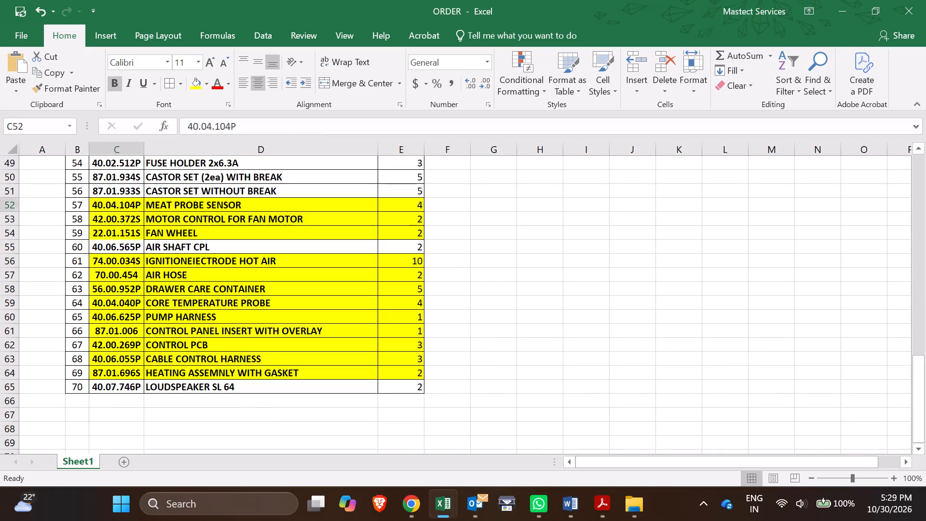
key("Right")
triple_click(279, 121)
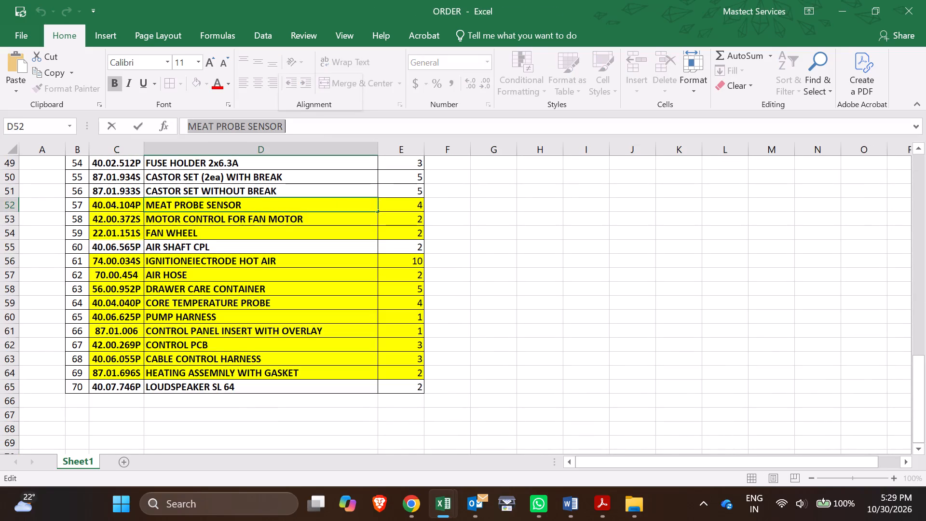
key("ctrl+c")
key("alt+Tab")
key("ctrl+v")
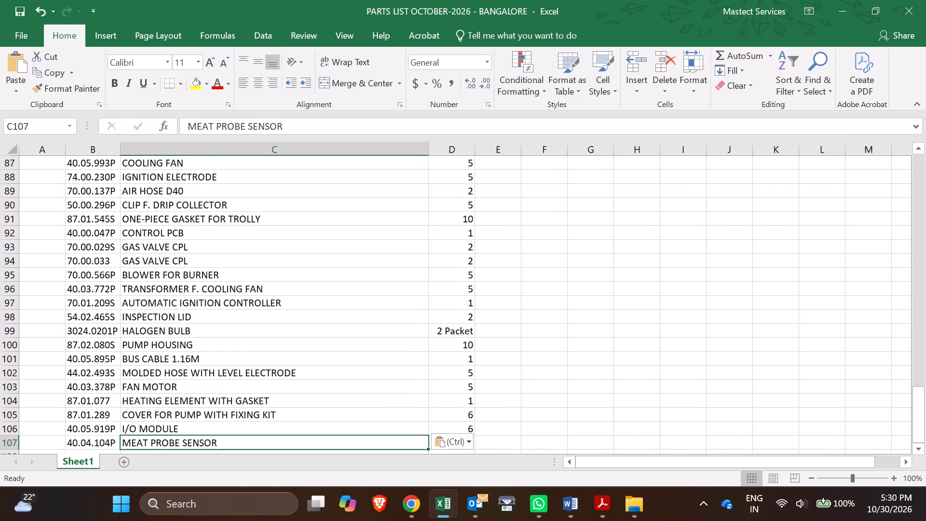
key("Return")
Enter the ORDER quantity of 4 for MEAT PROBE SENSOR in D107 of the Bangalore list.
key("Up")
key("Right")
key("alt+Tab")
key("alt+Tab")
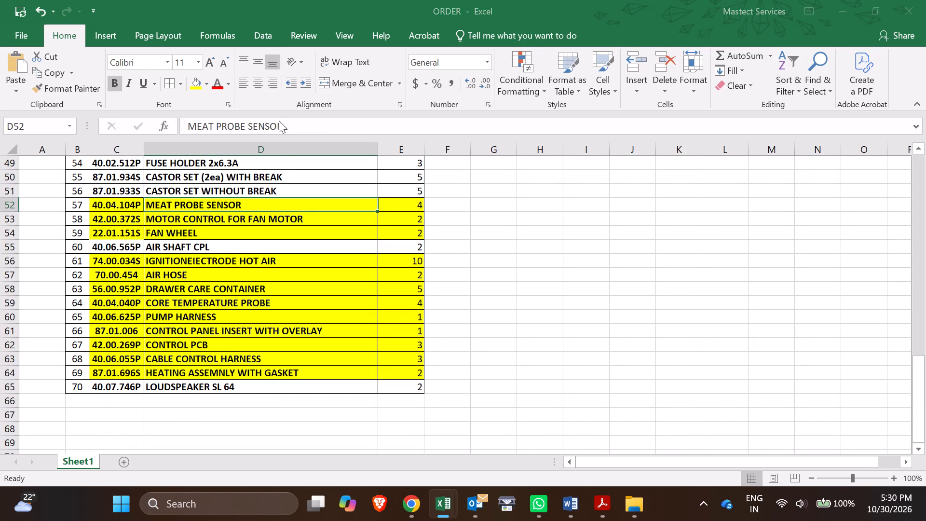
key("4")
key("Return")
Copy the next highlighted ORDER part code, 42.00.372S, as plain text into B108 of the Bangalore list.
key("Left")
key("Left")
key("alt+Tab")
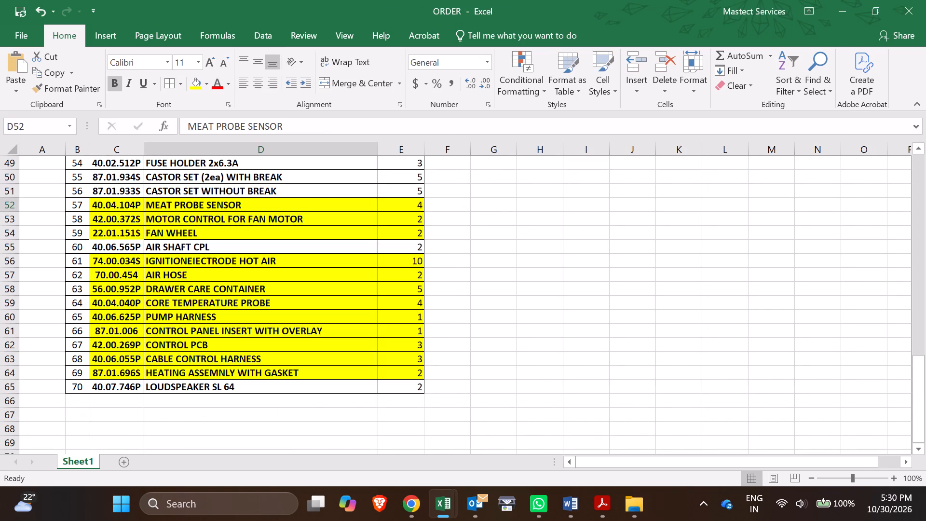
key("Down")
key("Left")
triple_click(279, 121)
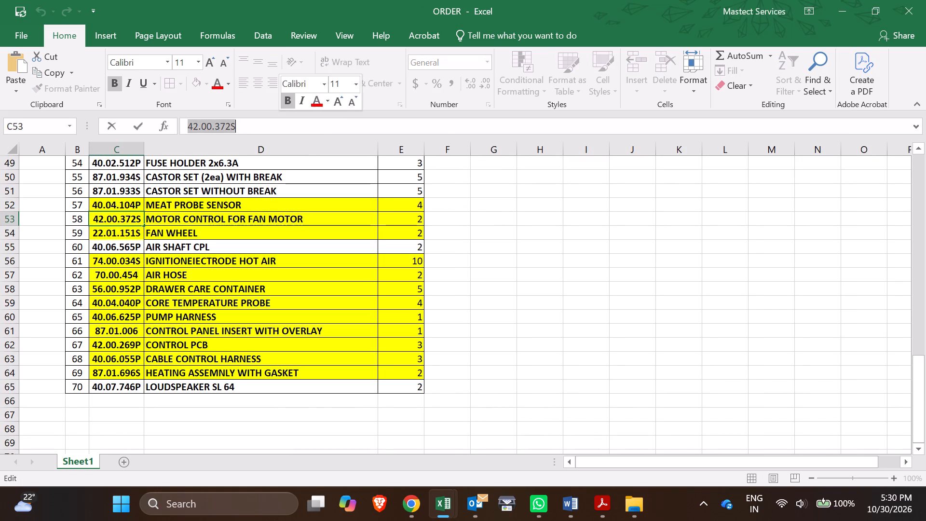
key("ctrl+c")
key("alt+Tab")
key("ctrl+v")
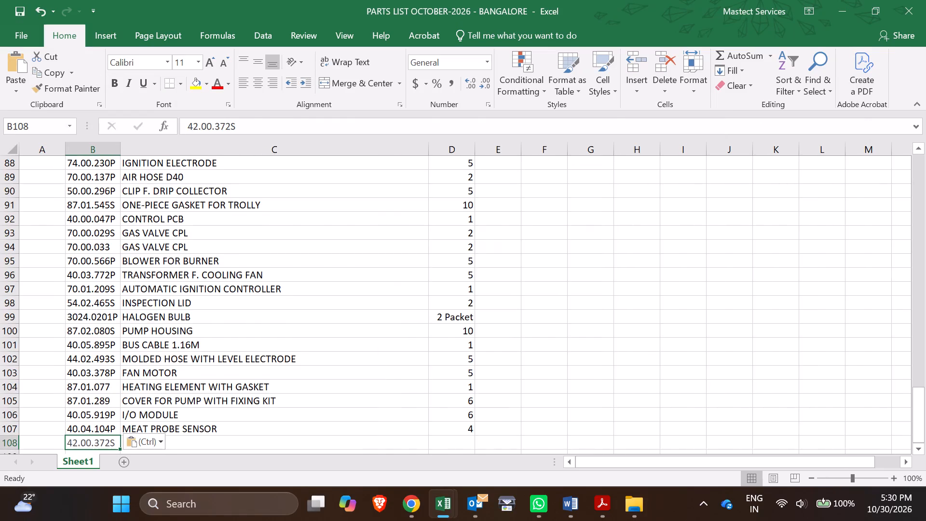
key("Return")
Copy the part name MOTOR CONTROL FOR FAN MOTOR from the ORDER workbook as plain text into C108 of the Bangalore list.
key("Up")
key("Right")
key("alt+Tab")
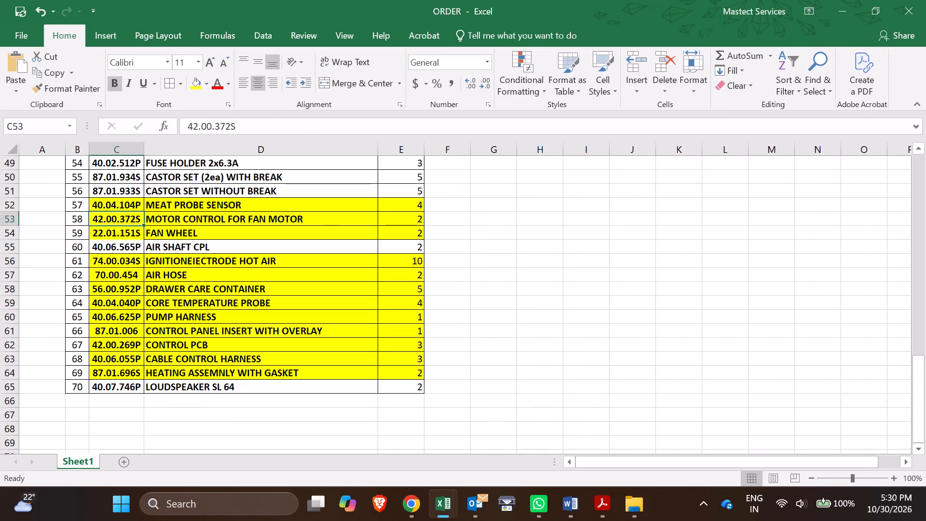
key("Right")
triple_click(279, 121)
key("ctrl+c")
key("alt+Tab")
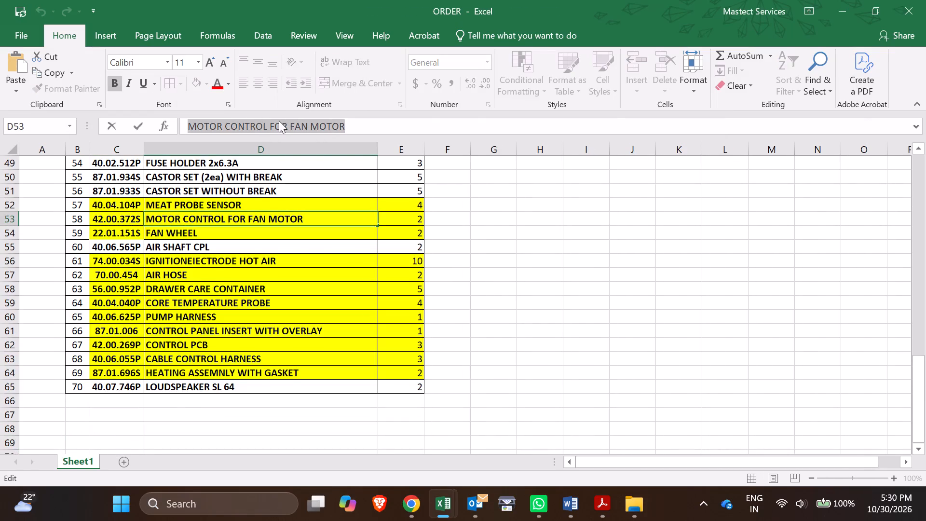
key("ctrl+v")
key("Return")
Enter the ORDER quantity of 2 for MOTOR CONTROL FOR FAN MOTOR in D108 of the Bangalore list.
key("Up")
key("Right")
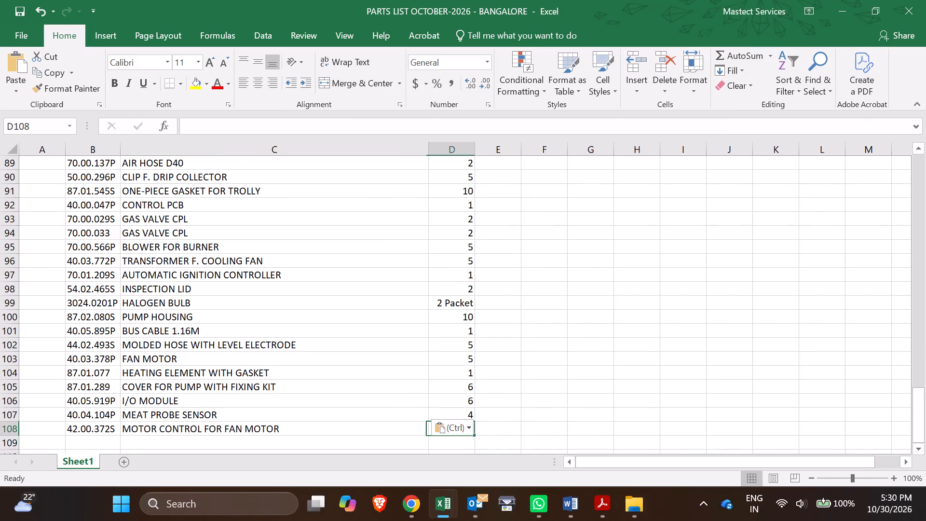
key("alt+Tab")
key("alt+Tab")
key("2")
key("Return")
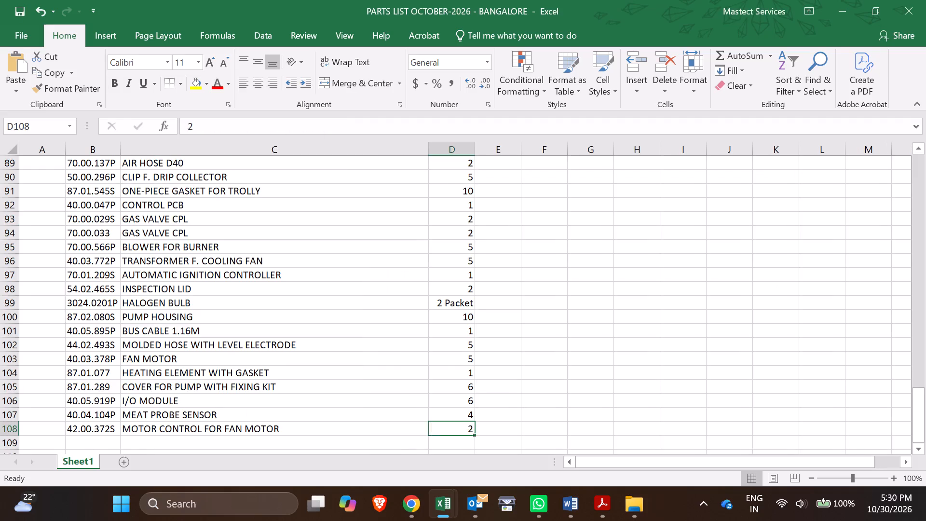
Copy the next highlighted ORDER part code, 22.01.151S, as plain text into B109 of the Bangalore list.
key("Left")
key("Left")
key("alt+Tab")
key("Down")
key("Left")
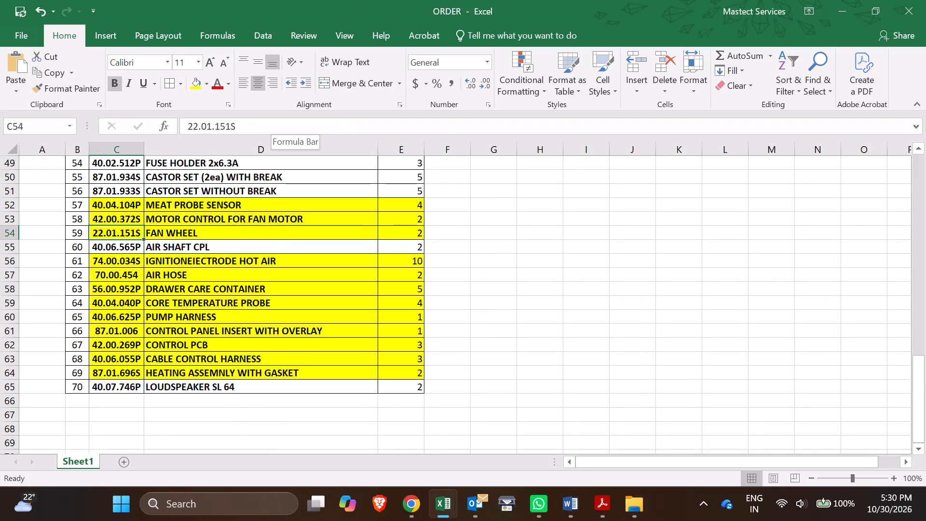
triple_click(279, 121)
key("ctrl+c")
key("alt+Tab")
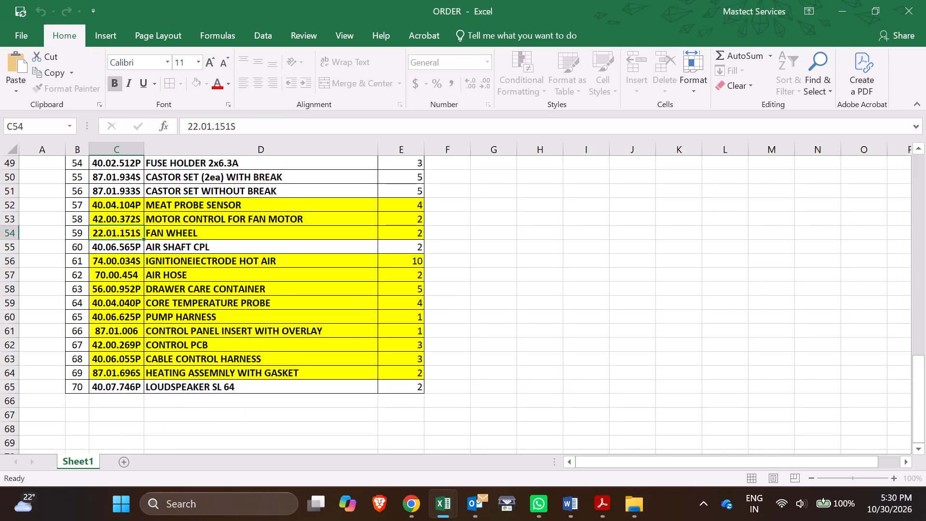
key("ctrl+v")
key("Return")
Copy the part name FAN WHEEL from the ORDER workbook as plain text into C109 of the Bangalore list.
key("Up")
key("Right")
key("alt+Tab")
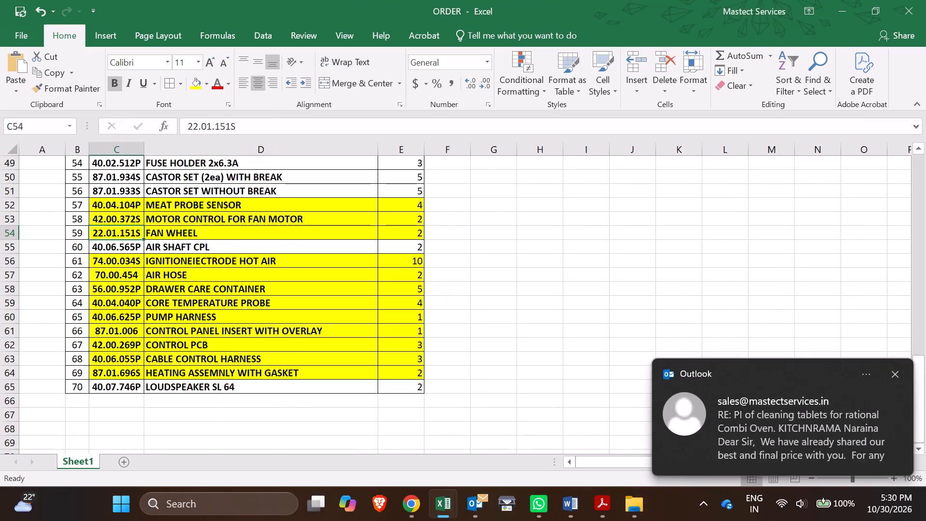
key("Right")
triple_click(279, 121)
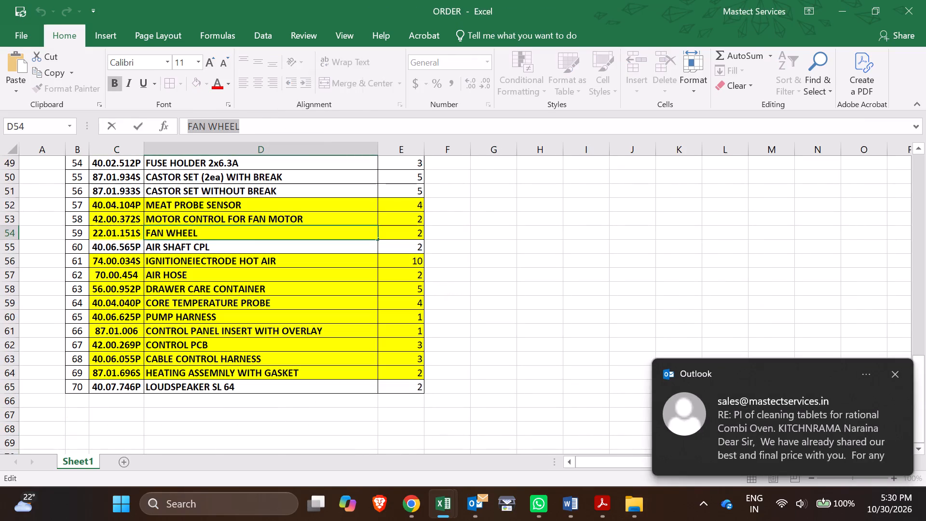
key("ctrl+c")
key("alt+Tab")
key("ctrl+v")
key("Return")
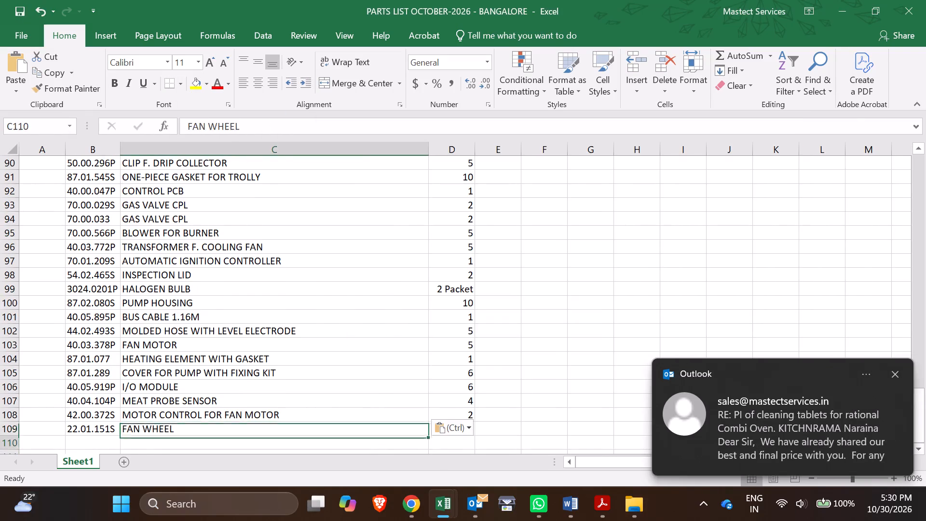
Enter the ORDER quantity of 2 for FAN WHEEL in D109 of the Bangalore list.
key("Up")
key("Right")
key("alt+Tab")
key("alt+Tab")
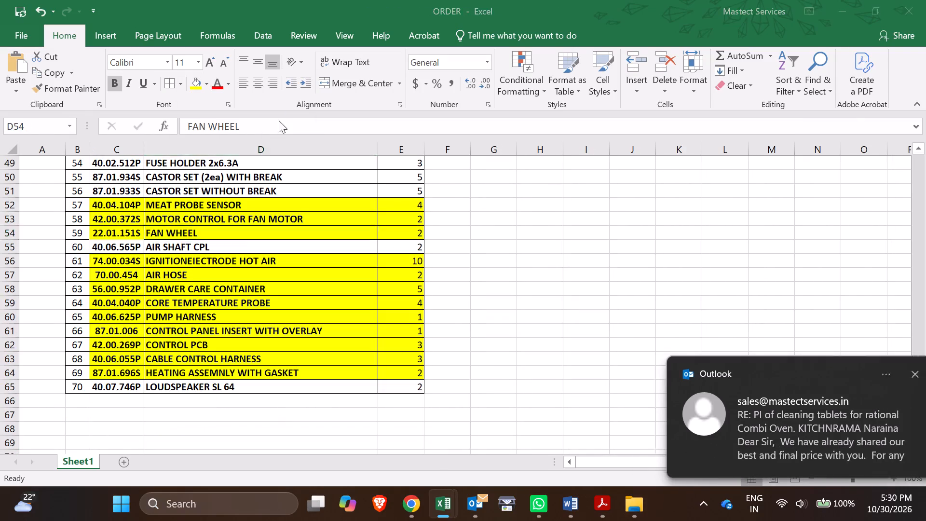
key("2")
key("Return")
Copy the next highlighted part code after FAN WHEEL from the ORDER workbook into B110 of the Bangalore list.
key("Left")
key("Left")
key("Left")
key("Right")
key("alt+Tab")
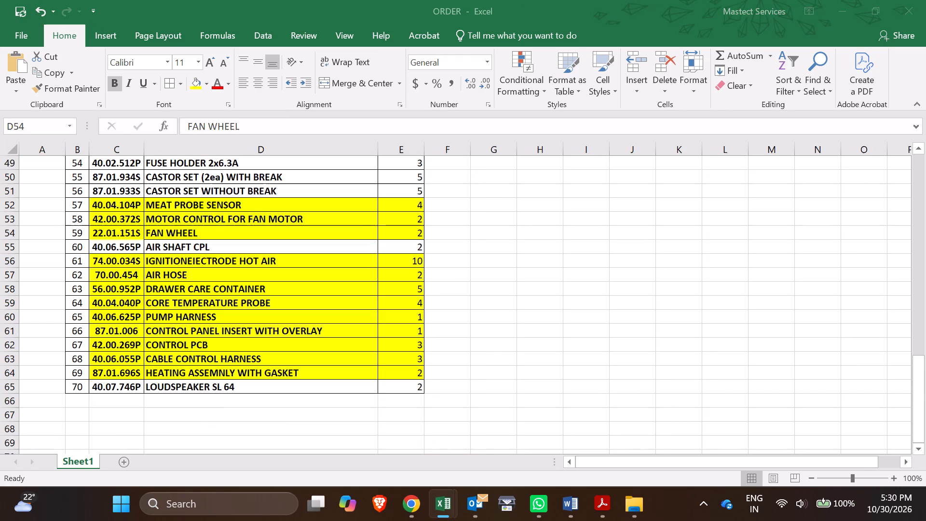
Copy the highlighted ORDER part code 74.00.034S as plain text into B110 of the Bangalore list and save the workbook.
key("Down")
key("Down")
key("Left")
triple_click(279, 121)
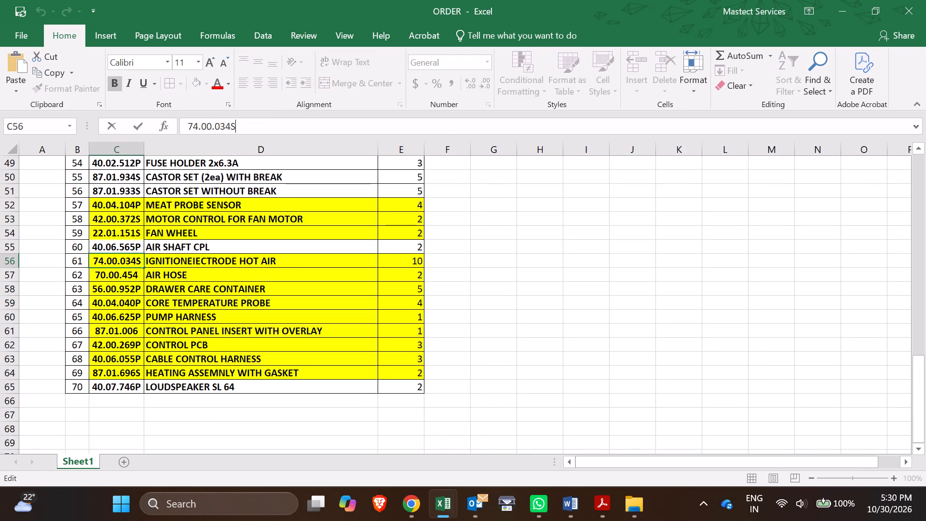
key("ctrl+c")
key("alt+Tab")
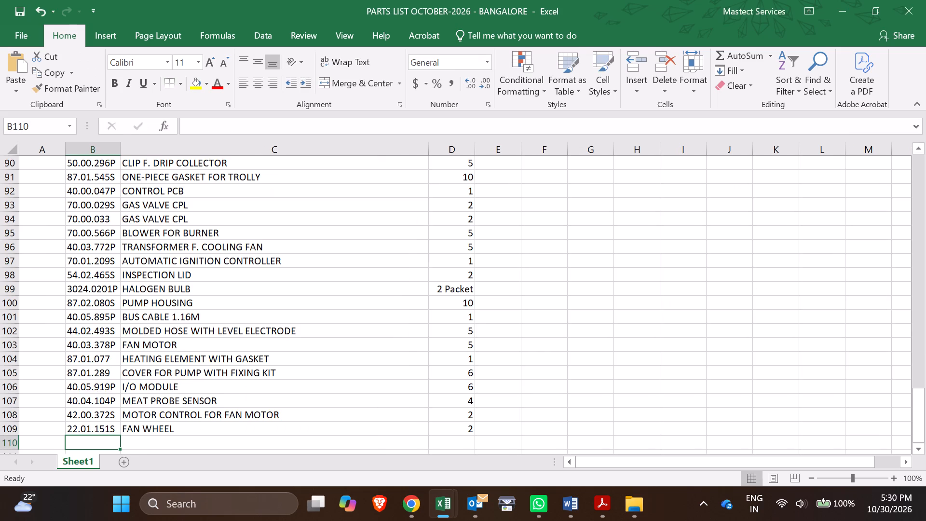
key("ctrl+v")
key("Return")
key("ctrl+s")
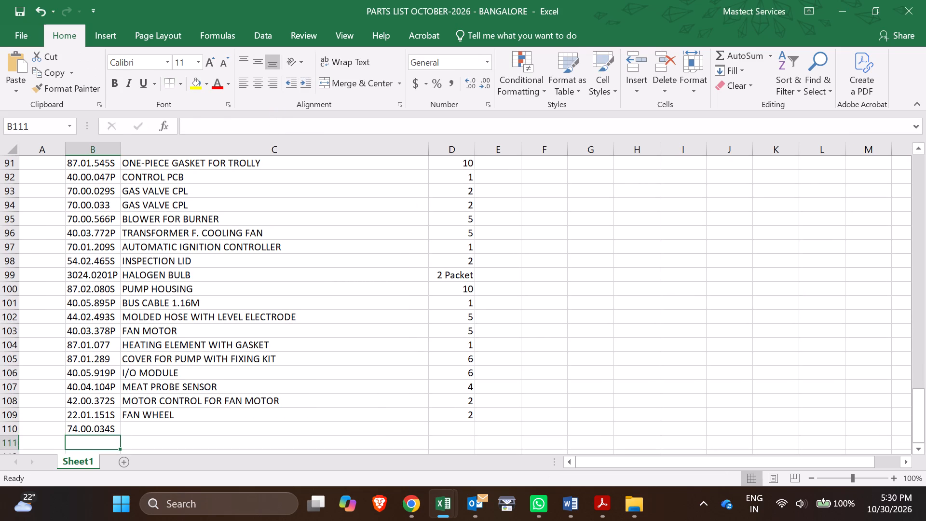
Copy the part name IGNITIONEIECTRODE HOT AIR from the ORDER workbook as plain text into C110 of the Bangalore list.
key("Up")
key("Right")
key("alt+Tab")
key("Right")
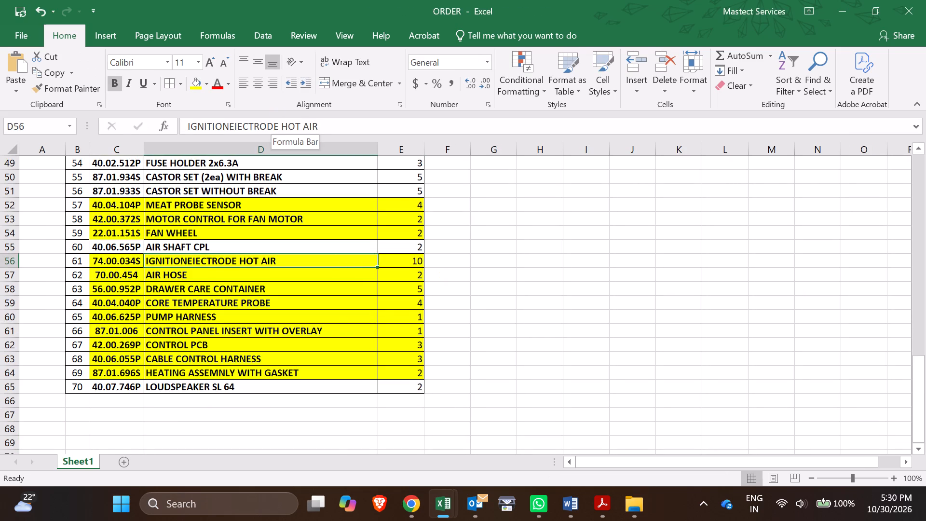
triple_click(279, 121)
key("ctrl+c")
key("alt+Tab")
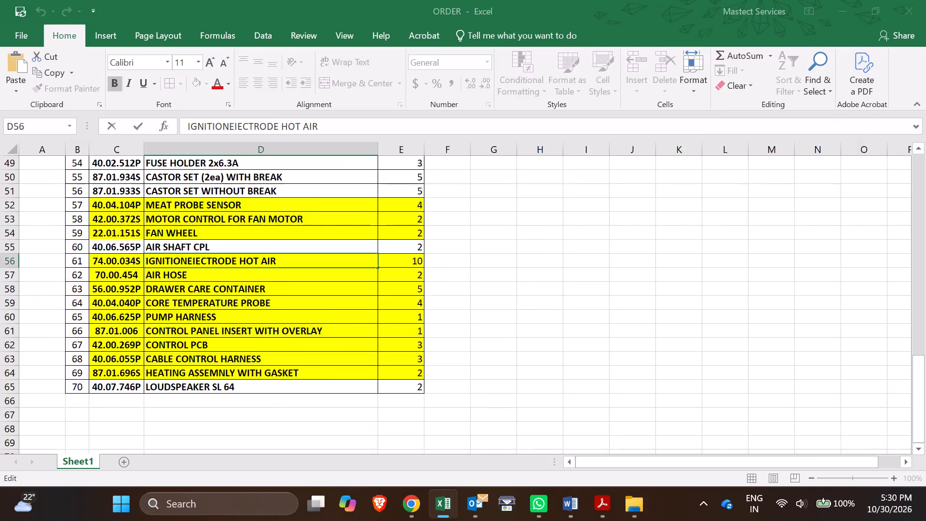
key("ctrl+v")
key("Return")
Enter the ORDER quantity of 10 for IGNITIONEIECTRODE HOT AIR in D110 of the Bangalore list.
key("Up")
key("Right")
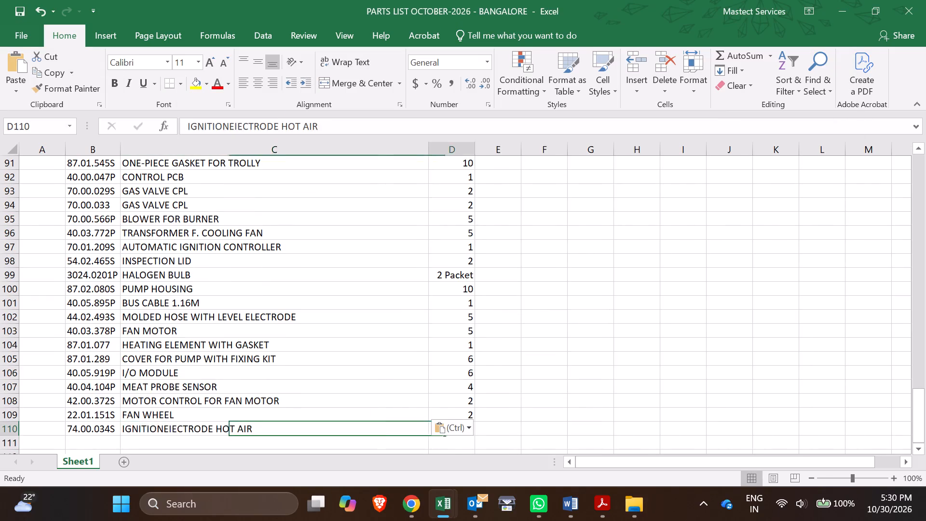
key("alt+Tab")
key("alt+Tab")
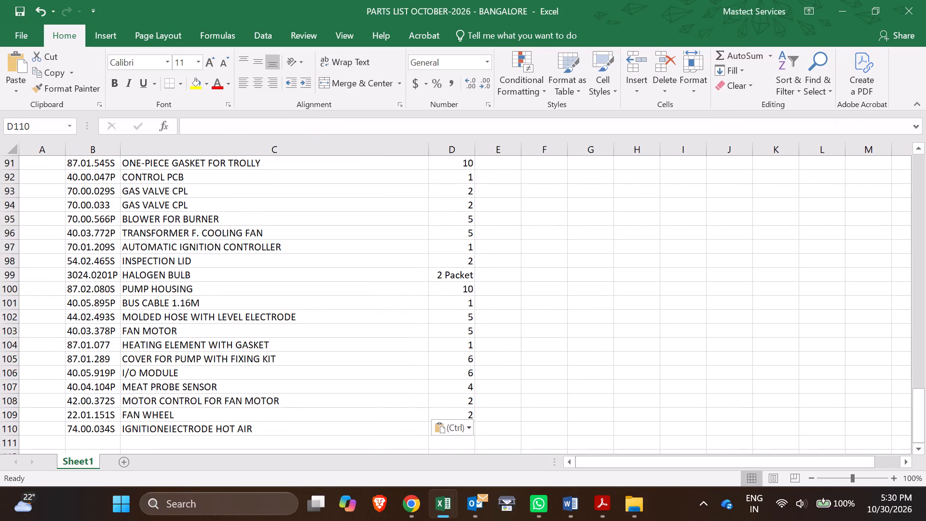
type("10")
key("Return")
Look through the earlier part rows of the Bangalore list to review the items already entered.
key("alt+Tab")
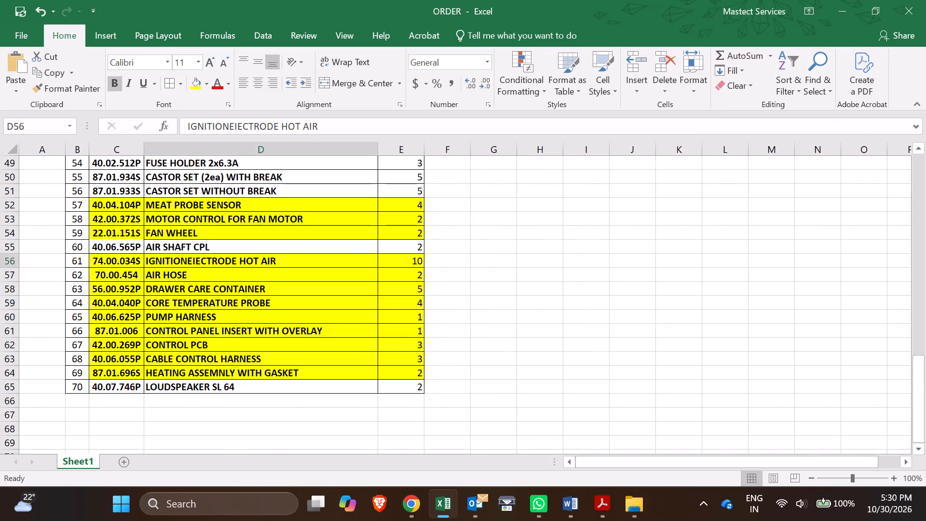
key("alt+Tab")
scroll(618, 288, "up", 2)
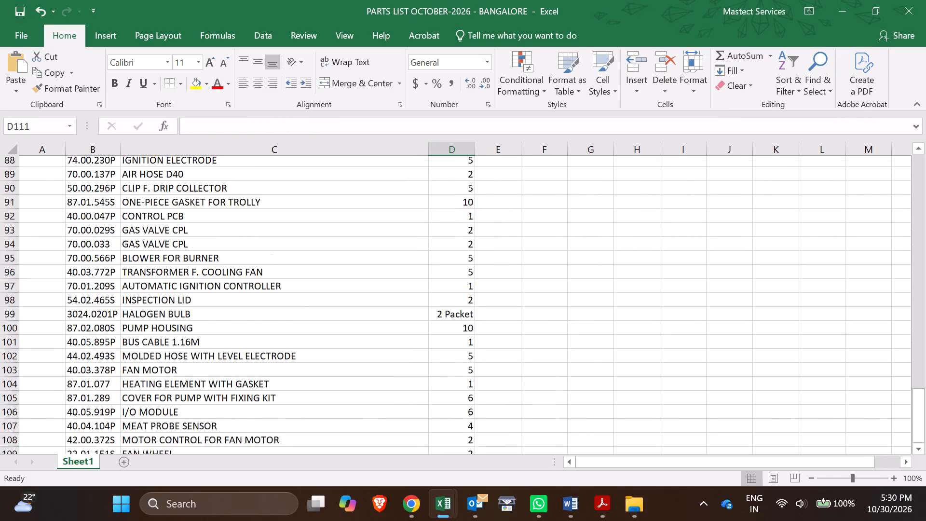
scroll(618, 288, "up", 9)
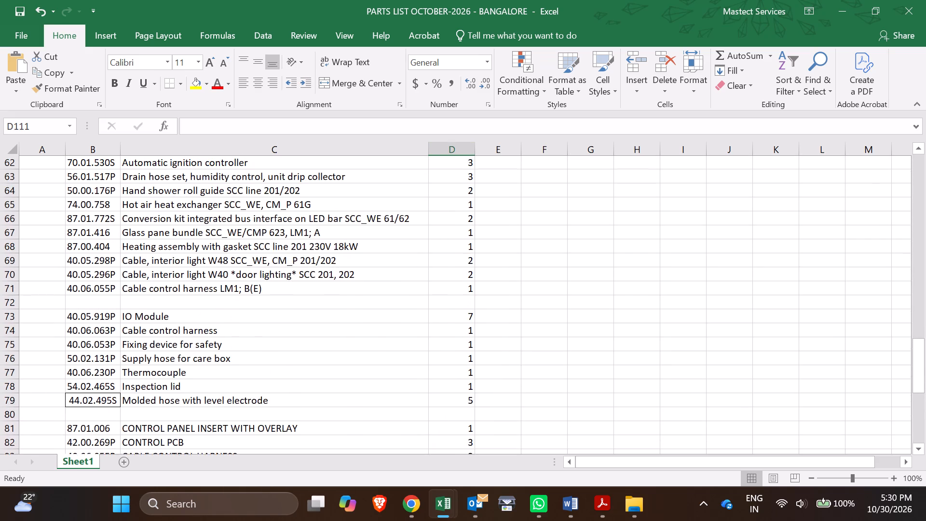
scroll(618, 288, "up", 7)
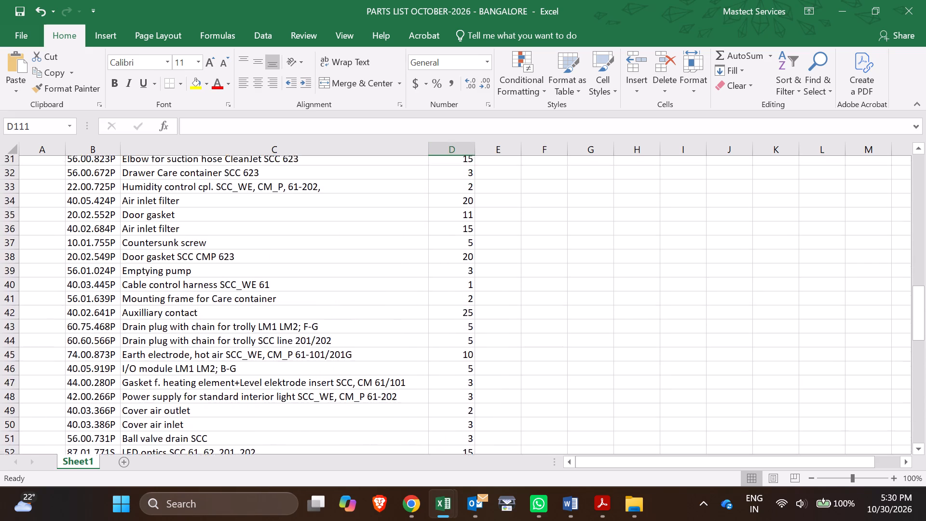
scroll(618, 288, "up", 4)
scroll(618, 288, "down", 19)
scroll(618, 288, "down", 2)
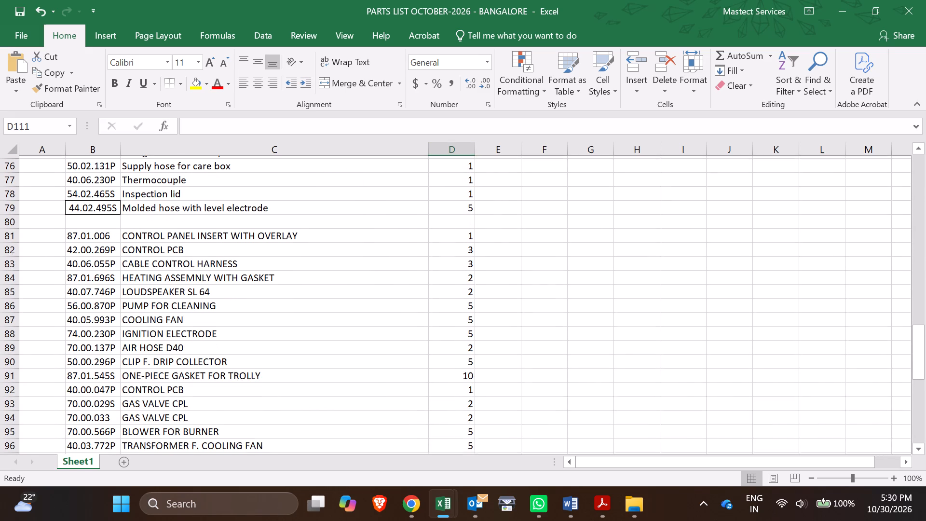
scroll(618, 288, "down", 1)
Copy the next highlighted ORDER part code, 70.00.454, as plain text into B111 of the Bangalore list.
key("alt+Tab")
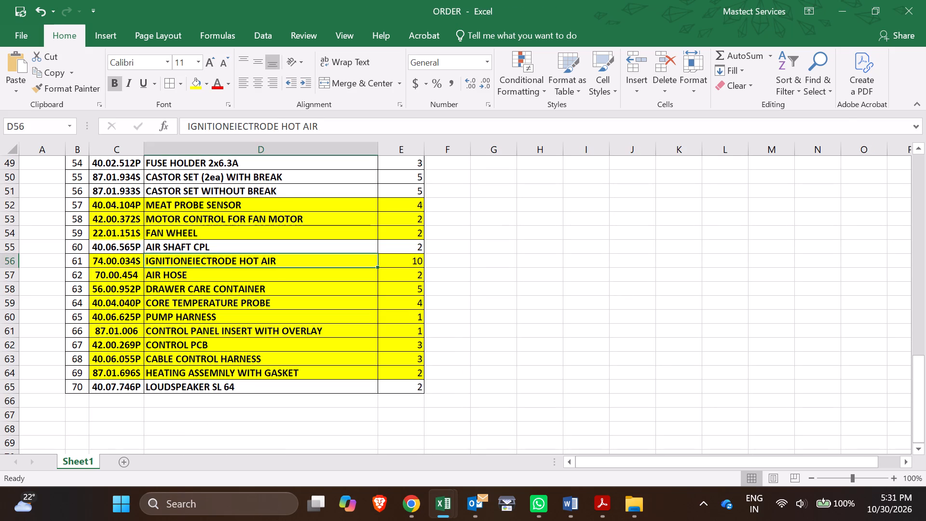
left_click(129, 273)
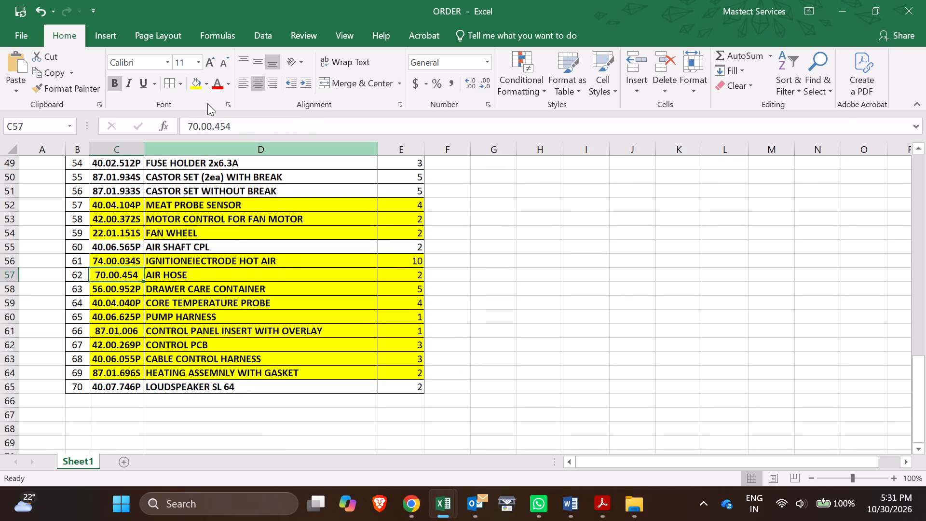
triple_click(214, 122)
key("ctrl+c")
key("alt+Tab")
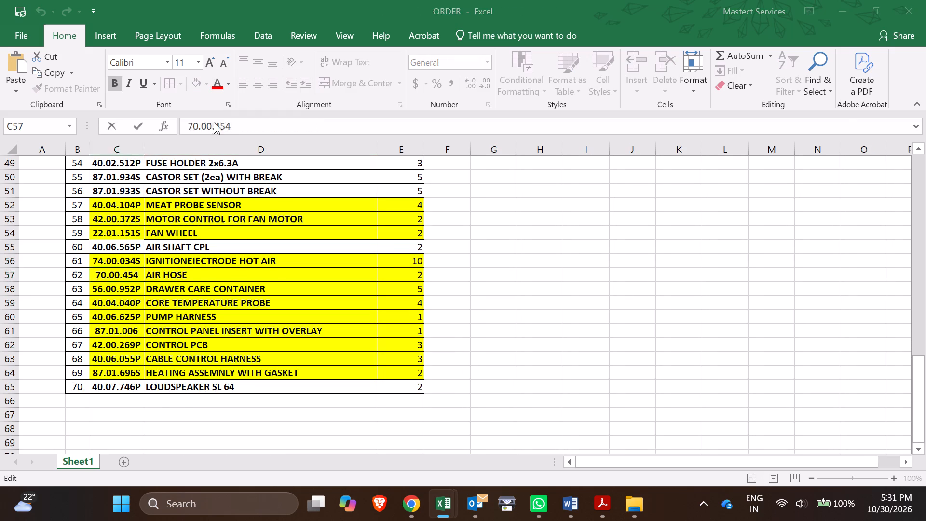
scroll(359, 331, "down", 3)
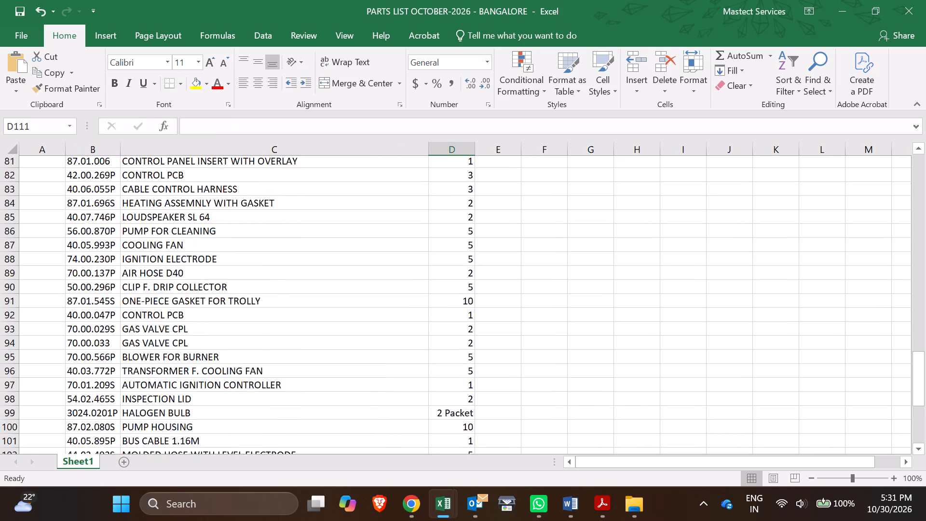
scroll(359, 331, "down", 3)
left_click(93, 355)
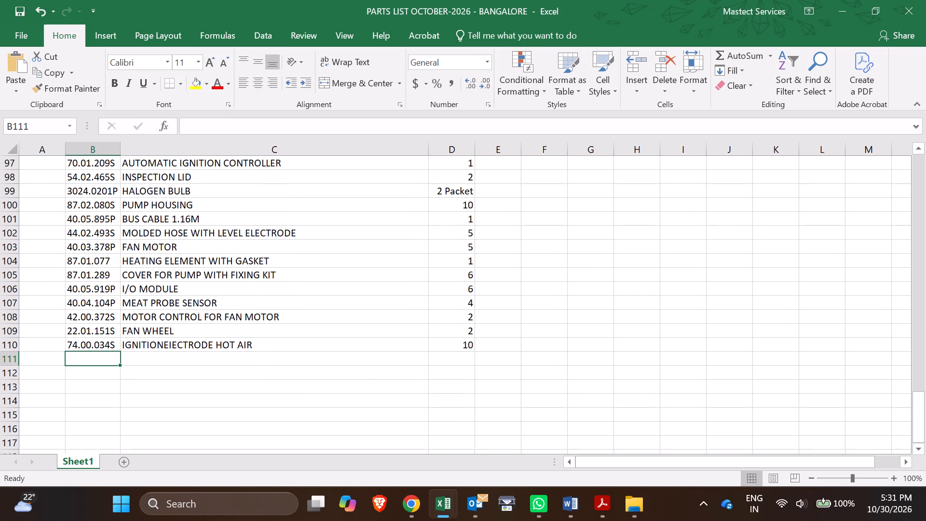
key("ctrl+v")
key("Return")
Copy the part name AIR HOSE from the ORDER workbook as plain text into C111 of the Bangalore list.
key("Up")
key("Right")
key("alt+Tab")
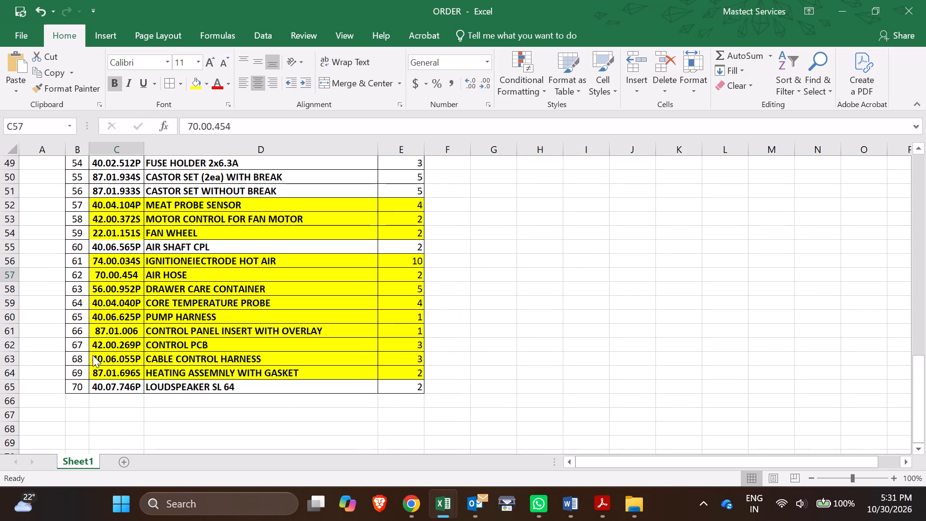
key("Right")
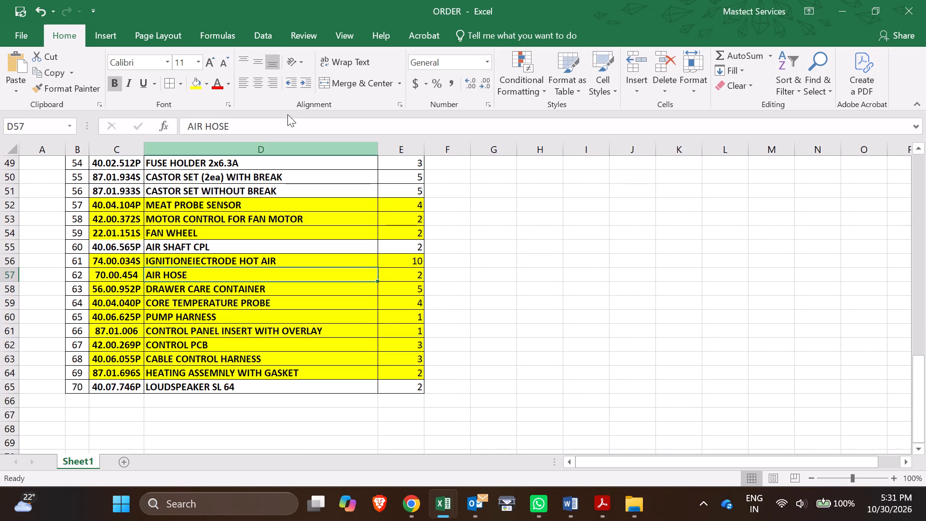
triple_click(289, 125)
key("ctrl+c")
key("alt+Tab")
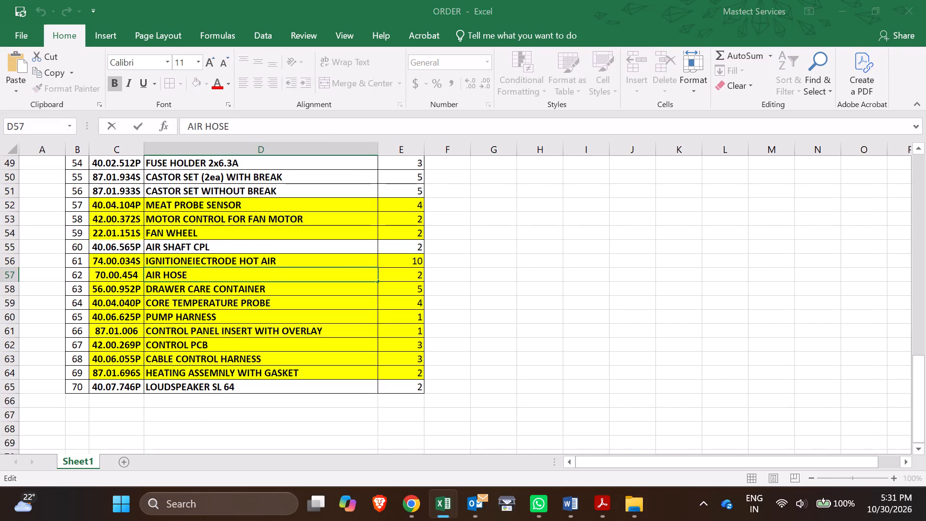
key("ctrl+v")
key("Return")
Enter the ORDER quantity of 2 for AIR HOSE in D111 of the Bangalore list.
key("Up")
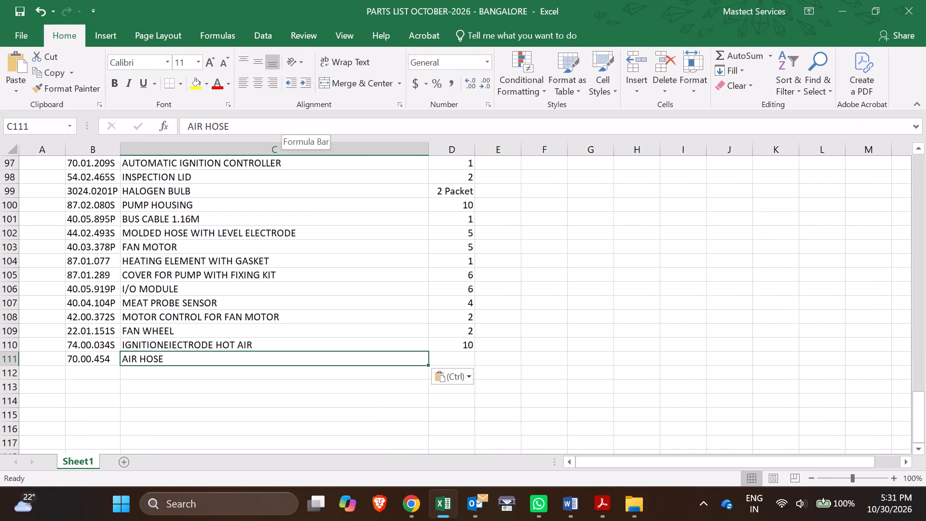
key("Right")
key("alt+Tab")
key("Right")
key("alt+Tab")
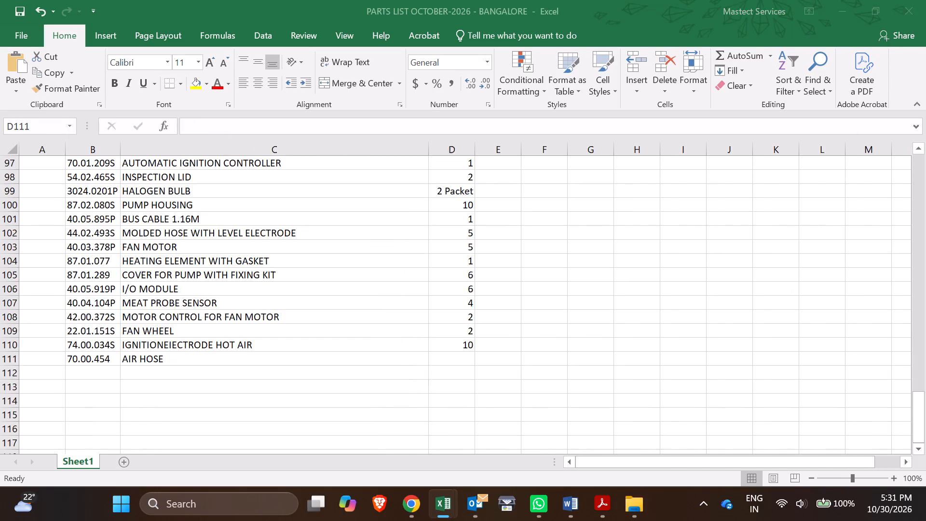
key("2")
key("Return")
Copy the next highlighted ORDER part code, 56.00.952P, as plain text into B112 of the Bangalore list.
key("Left")
key("Left")
key("alt+Tab")
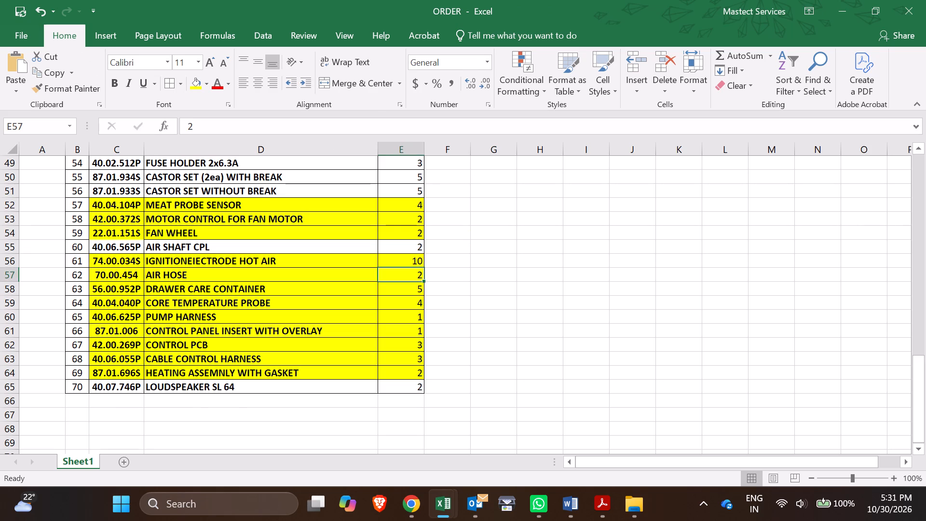
key("Left")
key("Down")
key("Left")
triple_click(289, 125)
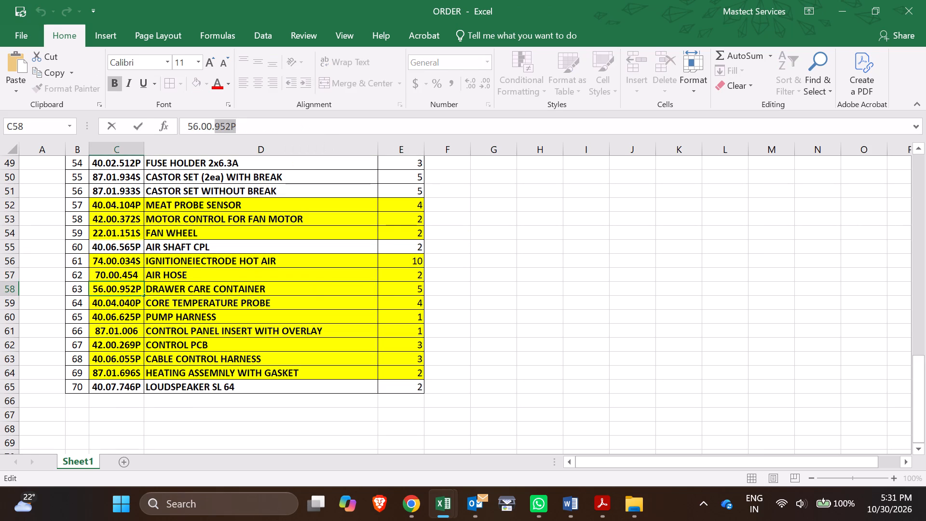
key("ctrl+c")
key("alt+Tab")
key("ctrl+v")
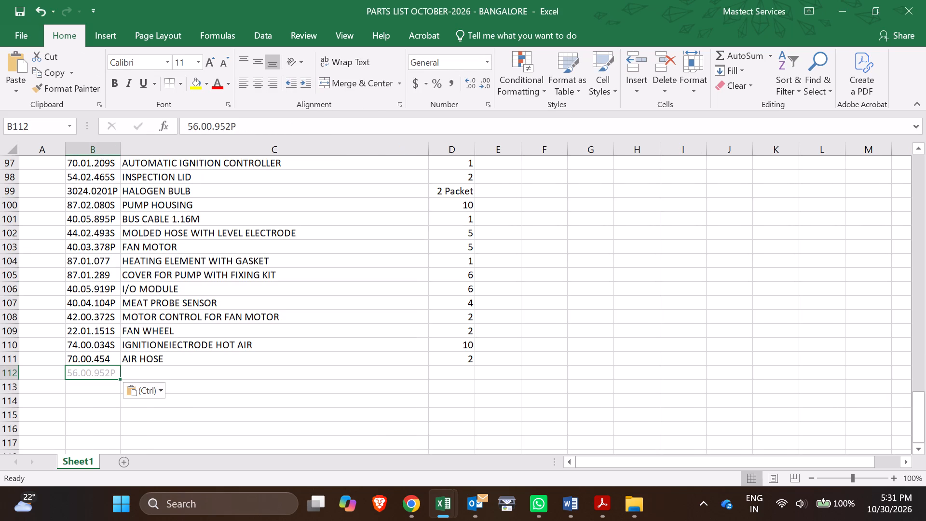
key("Return")
Copy the part name DRAWER CARE CONTAINER from the ORDER workbook as plain text into C112 of the Bangalore list.
key("Up")
key("Right")
key("alt+Tab")
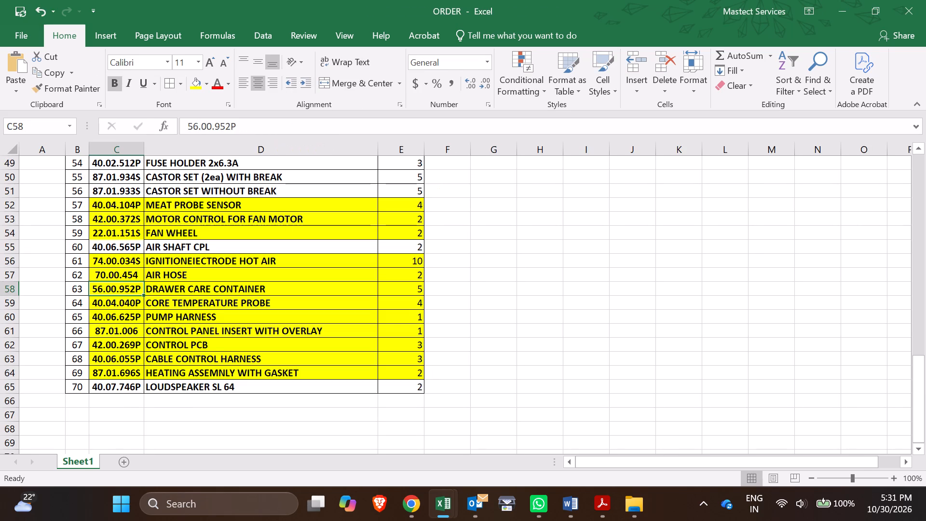
key("Right")
triple_click(289, 125)
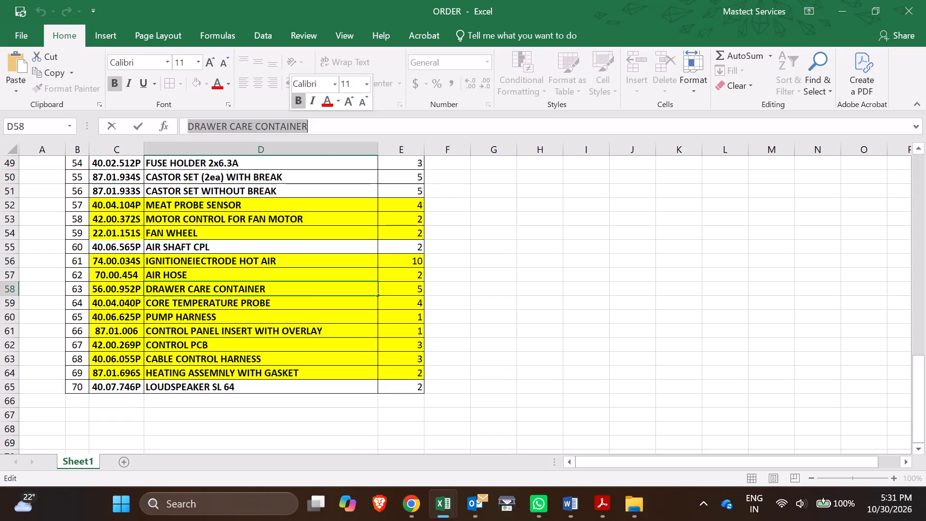
key("ctrl+c")
key("alt+Tab")
key("ctrl+v")
key("Return")
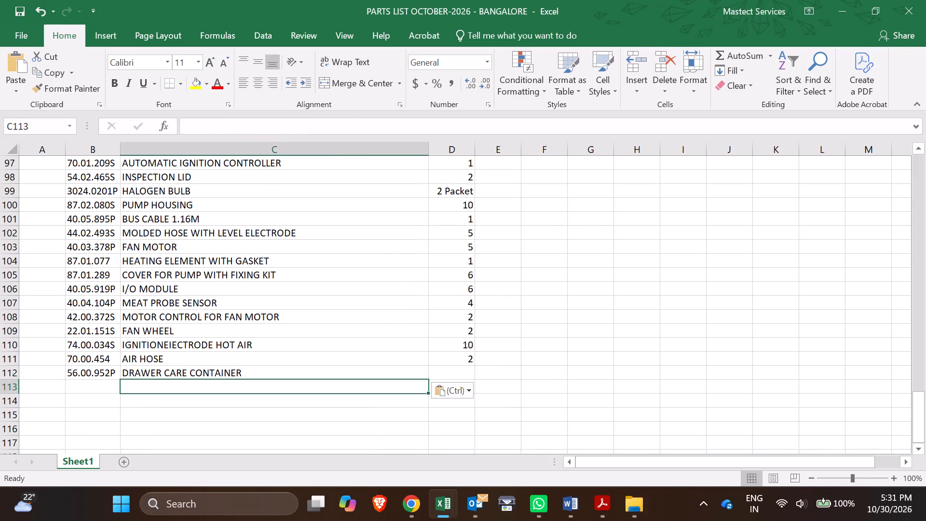
Enter the ORDER quantity of 5 for DRAWER CARE CONTAINER in D112 of the Bangalore list.
key("Up")
key("Right")
key("alt+Tab")
key("Right")
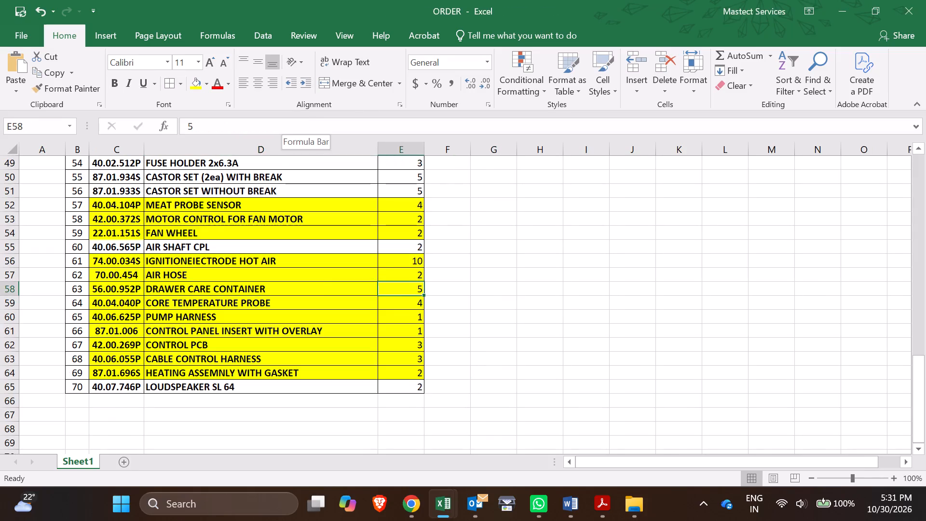
key("alt+Tab")
key("5")
key("Return")
Copy the next highlighted ORDER part code, 40.04.040P, as plain text into B113 of the Bangalore list.
key("Left")
key("Left")
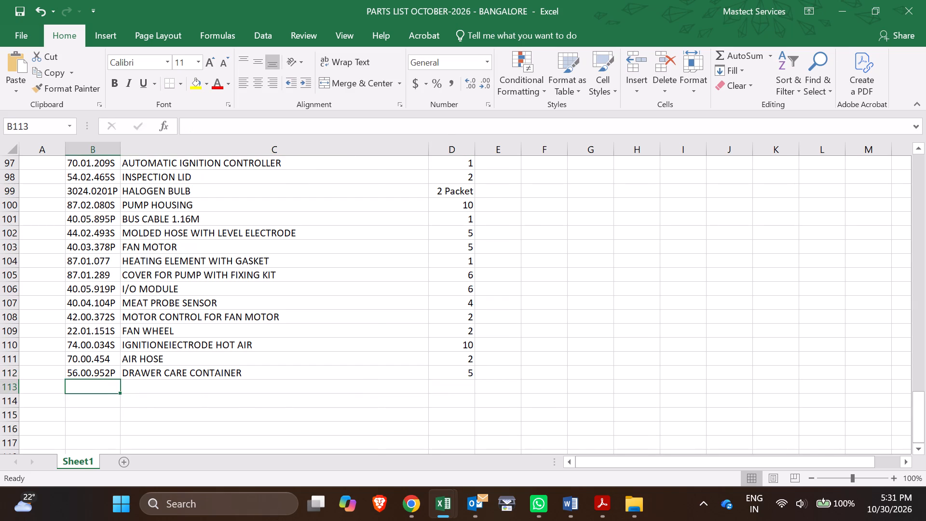
key("alt+Tab")
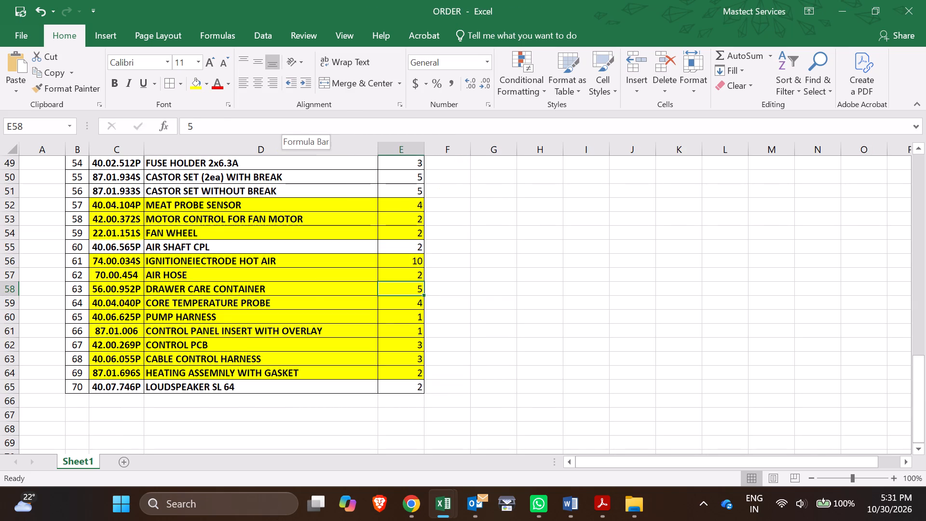
key("Left")
key("Left")
key("Down")
key("Left")
key("Right")
triple_click(289, 125)
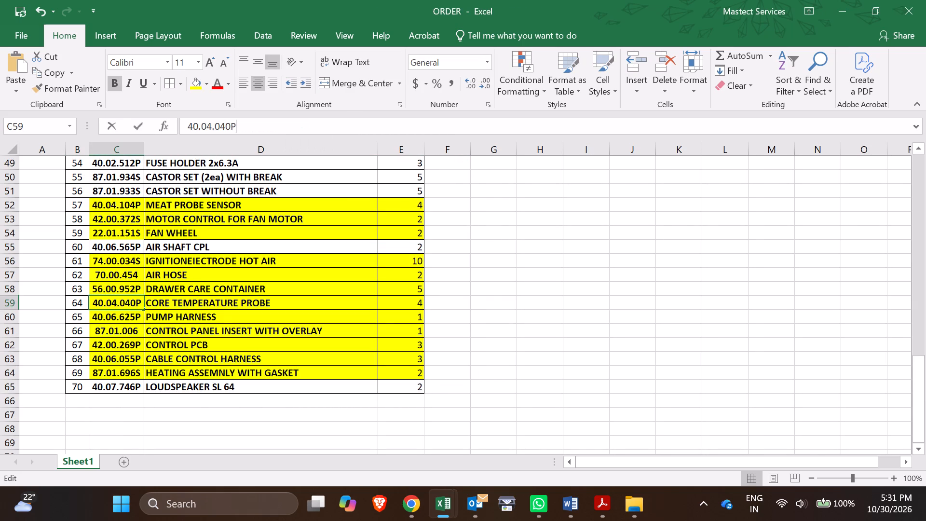
key("ctrl+c")
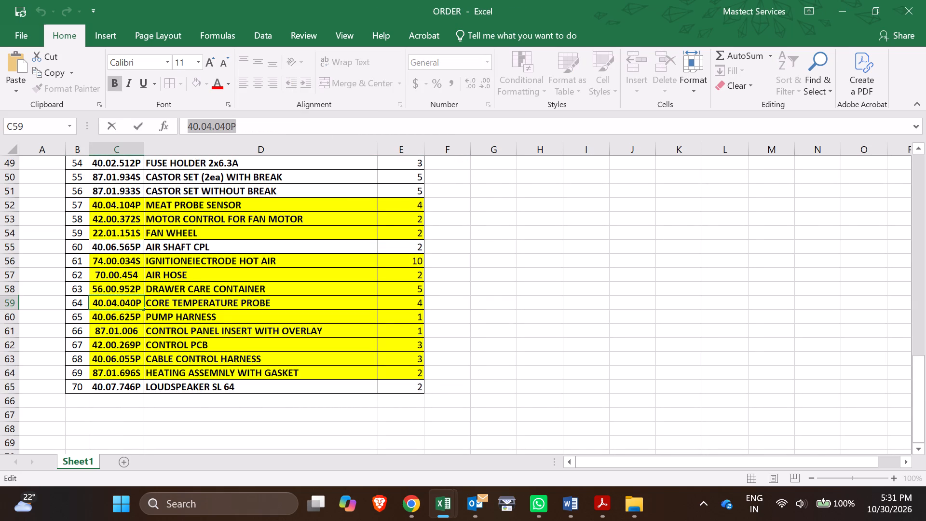
key("alt+Tab")
key("ctrl+v")
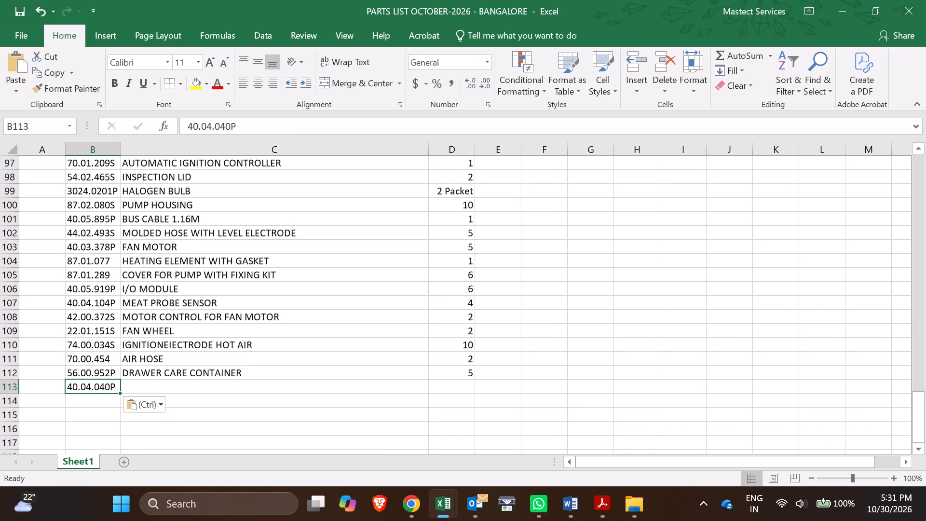
key("Return")
Copy the part name CORE TEMPERATURE PROBE from the ORDER workbook as plain text into C113 of the Bangalore list.
key("Up")
key("Right")
key("alt+Tab")
key("Right")
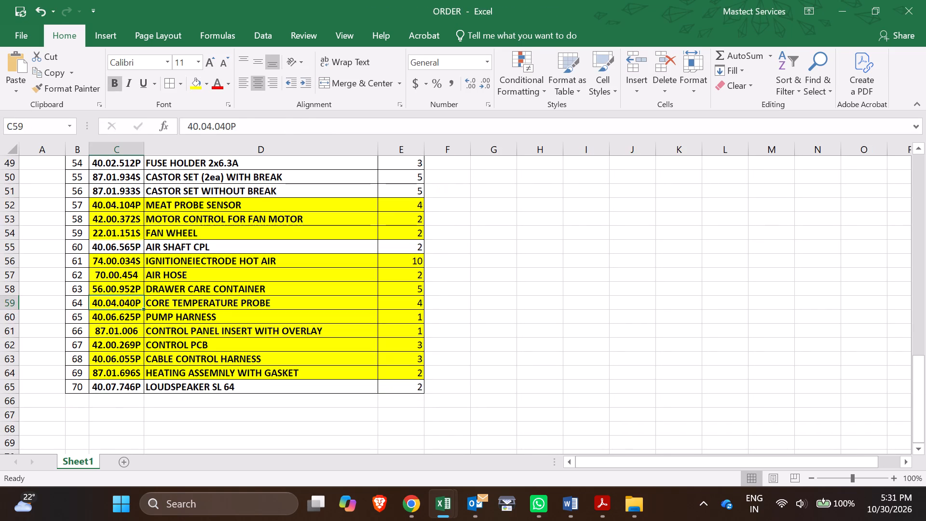
triple_click(289, 125)
key("ctrl+c")
key("alt+Tab")
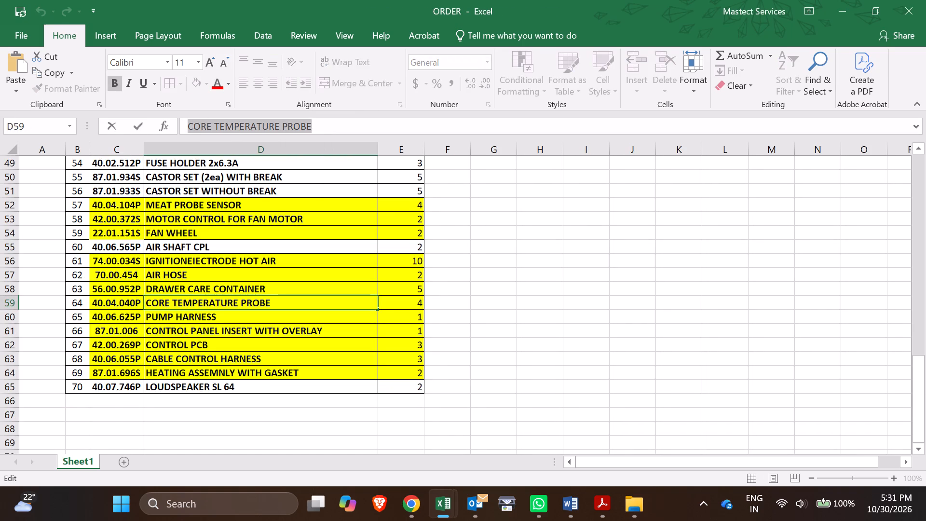
key("ctrl+v")
key("Return")
Enter the ORDER quantity of 4 for CORE TEMPERATURE PROBE in D113 of the Bangalore list.
key("Up")
key("Right")
key("alt+Tab")
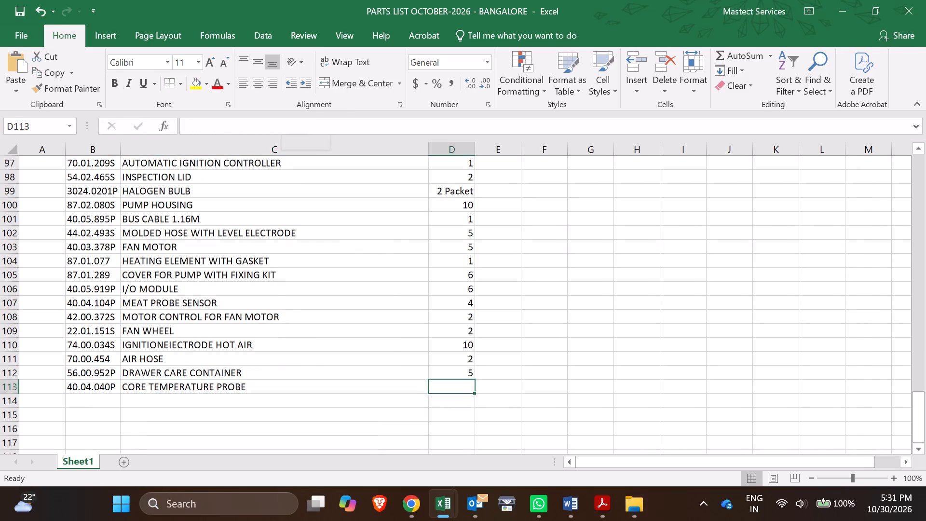
key("Right")
key("alt+Tab")
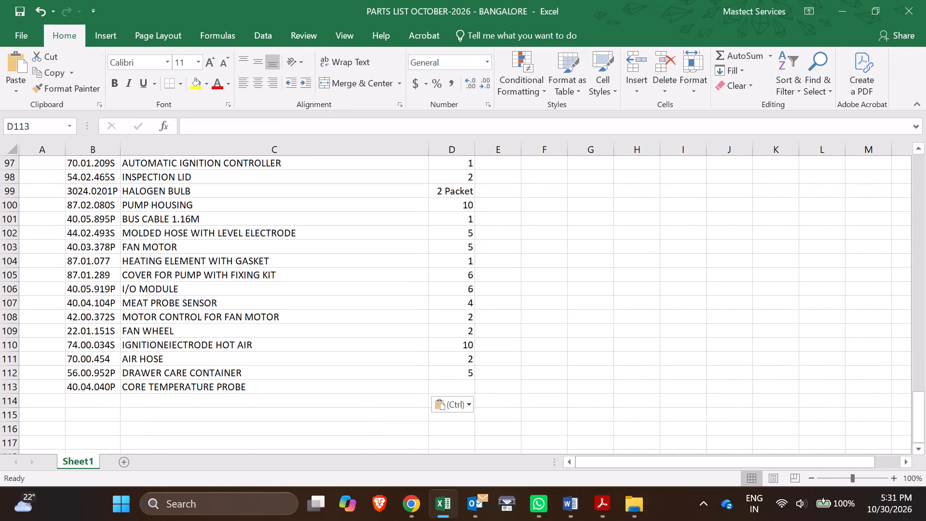
key("4")
key("Return")
Copy the next highlighted ORDER part code, 40.06.625P, as plain text into B114 of the Bangalore list.
key("Left")
key("Left")
key("alt+Tab")
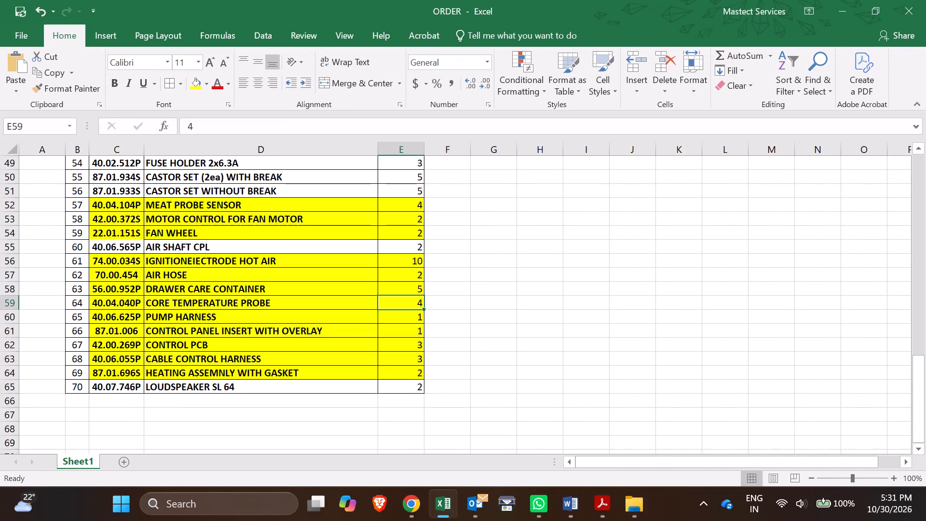
key("Left")
key("Left")
key("Down")
triple_click(289, 125)
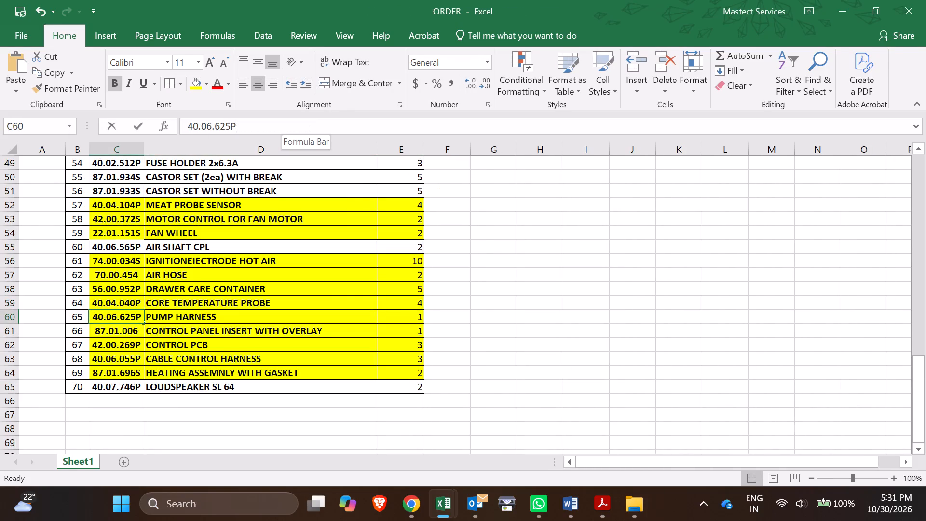
key("ctrl+c")
key("alt+Tab")
key("ctrl+v")
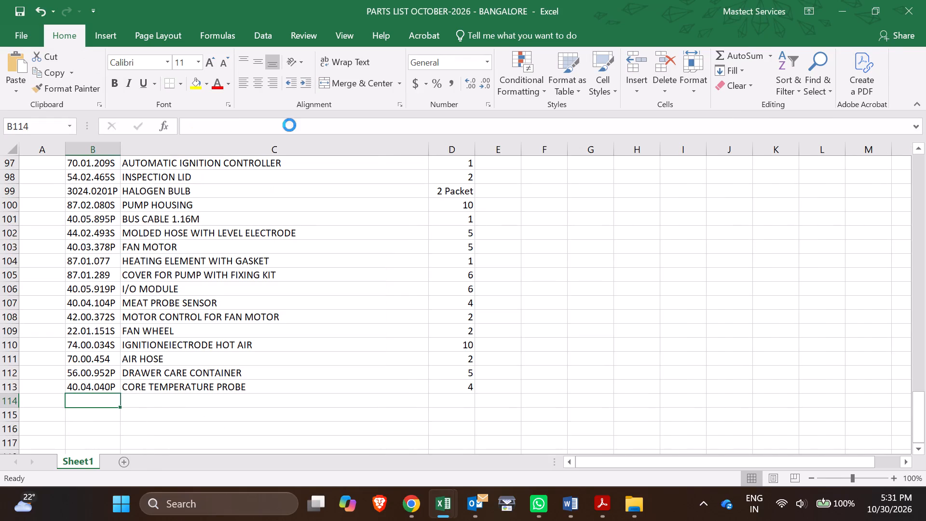
key("Return")
Copy the part name PUMP HARNESS from the ORDER workbook as plain text into C114 of the Bangalore list.
key("Up")
key("Right")
key("alt+Tab")
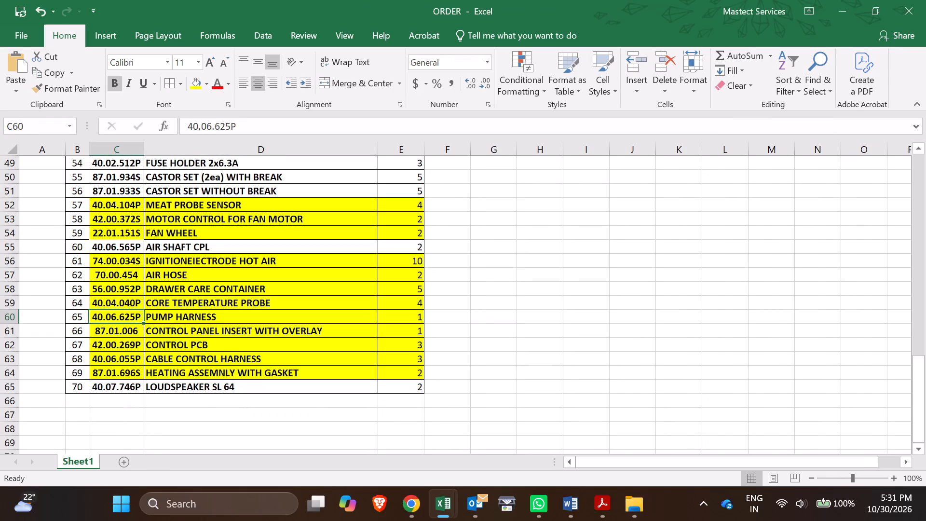
key("Right")
triple_click(289, 125)
key("ctrl+c")
key("alt+Tab")
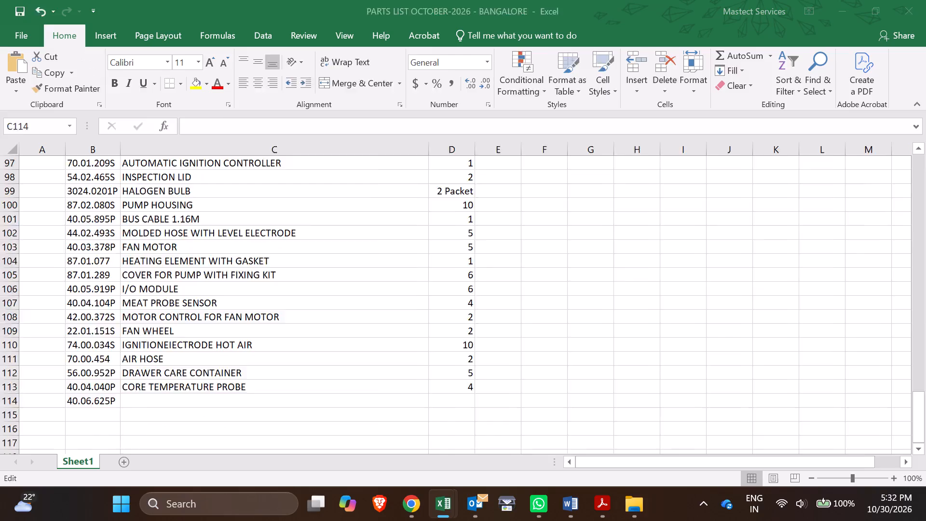
key("ctrl+v")
key("Return")
Enter the ORDER quantity of 1 for PUMP HARNESS in D114 of the Bangalore list.
key("Up")
key("Right")
key("alt+Tab")
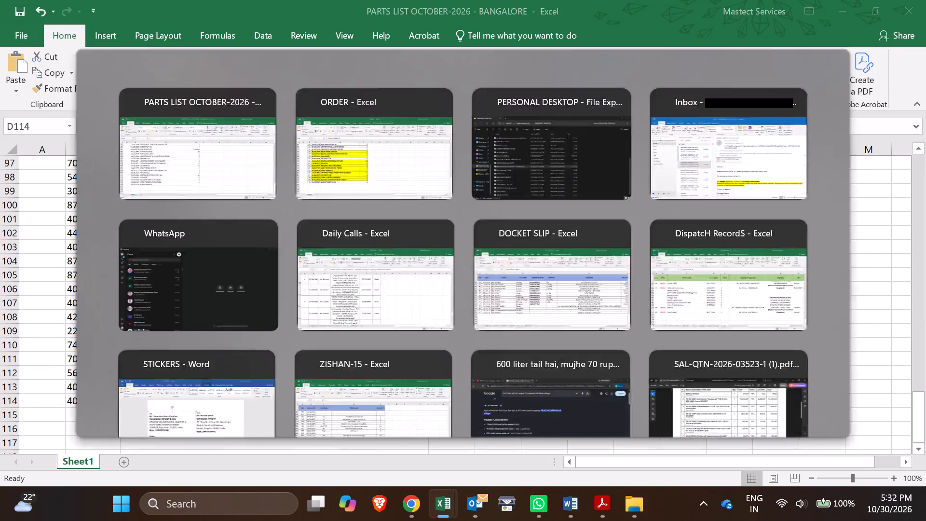
key("Right")
key("alt+Tab")
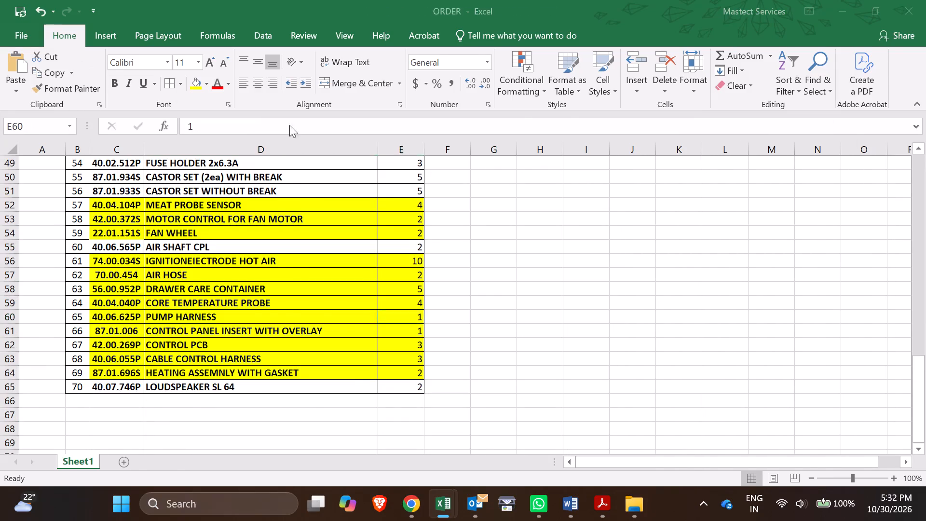
key("1")
key("Return")
Copy the next highlighted ORDER part code, 87.01.006, as plain text into B115 of the Bangalore list.
key("Left")
key("Left")
key("alt+Tab")
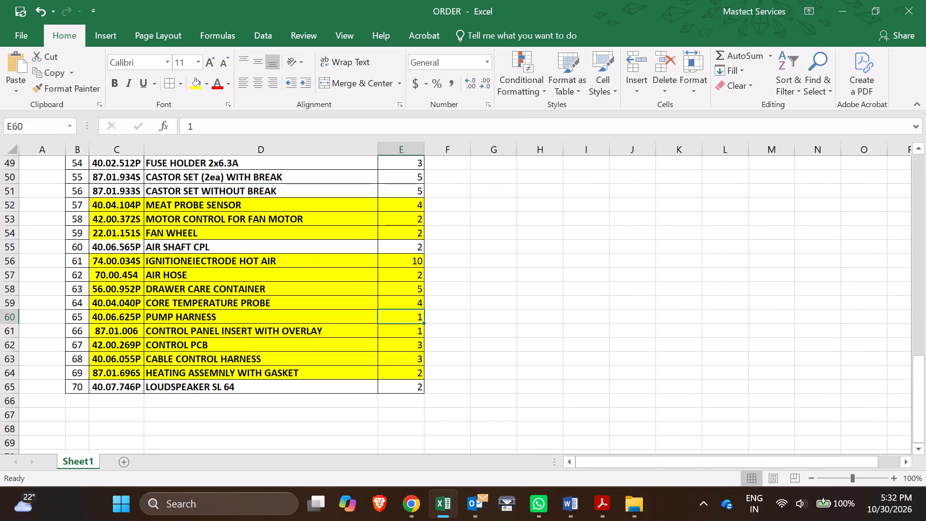
key("Down")
key("Left")
key("Left")
triple_click(289, 125)
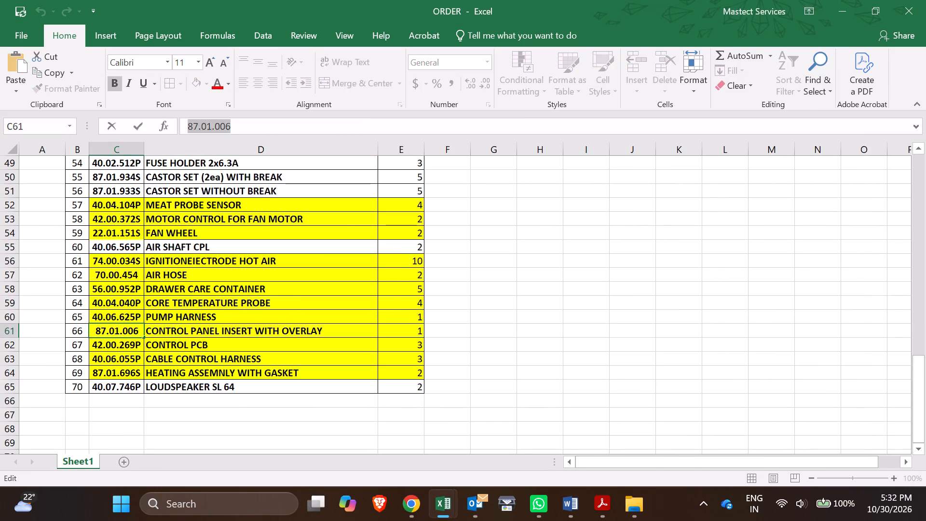
key("ctrl+c")
key("alt+Tab")
key("ctrl+v")
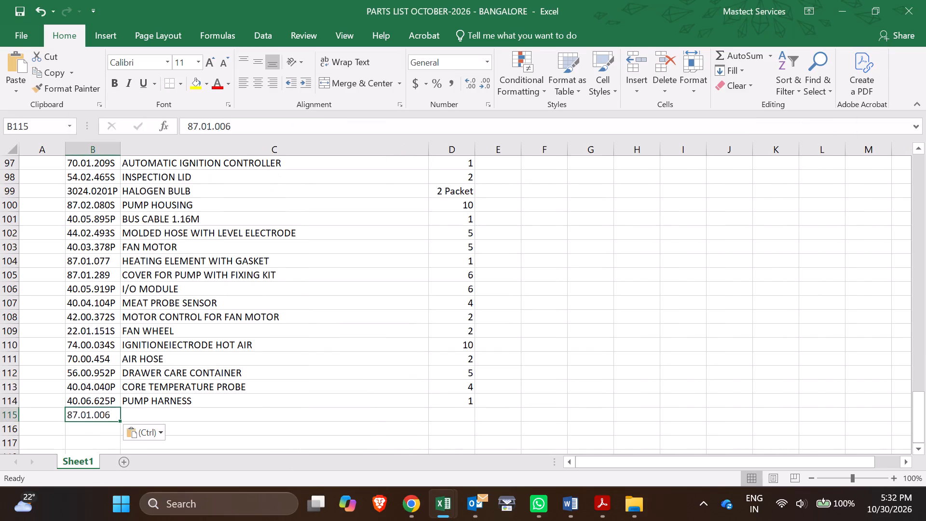
key("Return")
Copy the part name CONTROL PANEL INSERT WITH OVERLAY from the ORDER workbook as plain text into C115 of the Bangalore list.
key("Up")
key("Right")
key("alt+Tab")
key("Right")
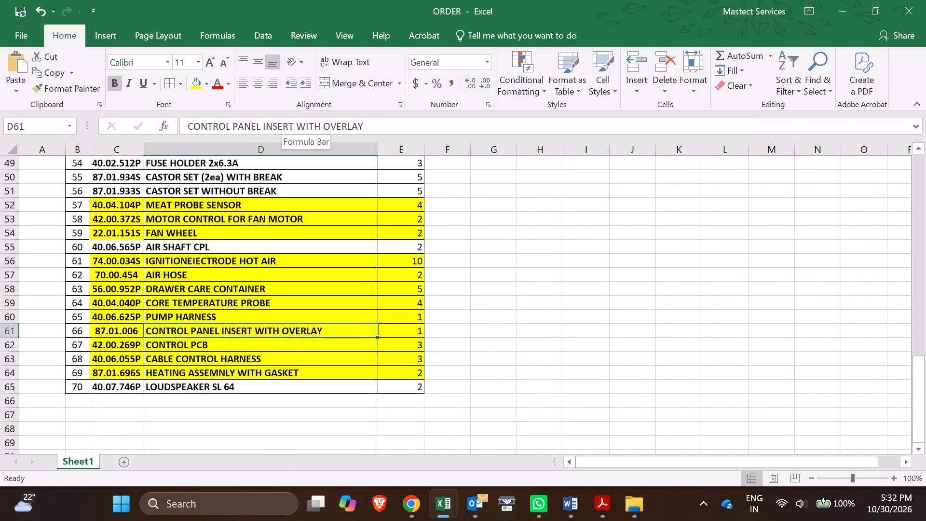
triple_click(289, 125)
key("ctrl+c")
key("alt+Tab")
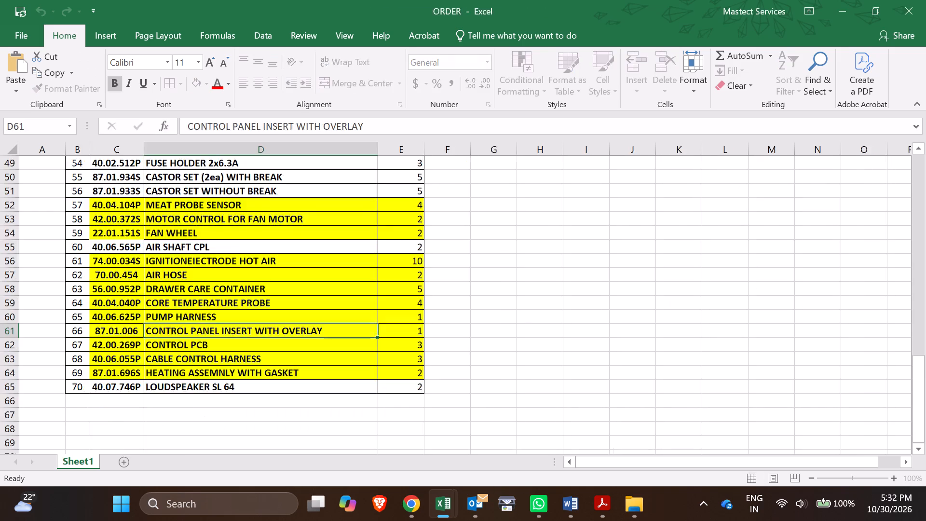
key("ctrl+v")
key("Return")
Enter the ORDER quantity of 1 for CONTROL PANEL INSERT WITH OVERLAY in D115 of the Bangalore list.
key("Up")
key("Right")
key("alt+Tab")
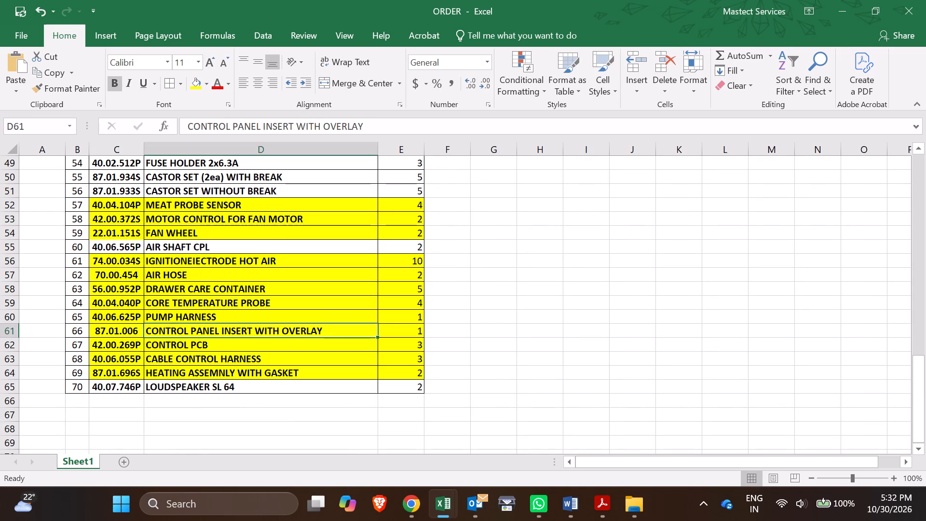
key("Right")
key("alt+Tab")
key("1")
key("Return")
Copy the next highlighted ORDER part code, 42.00.269P, as plain text into B116 of the Bangalore list.
key("Left")
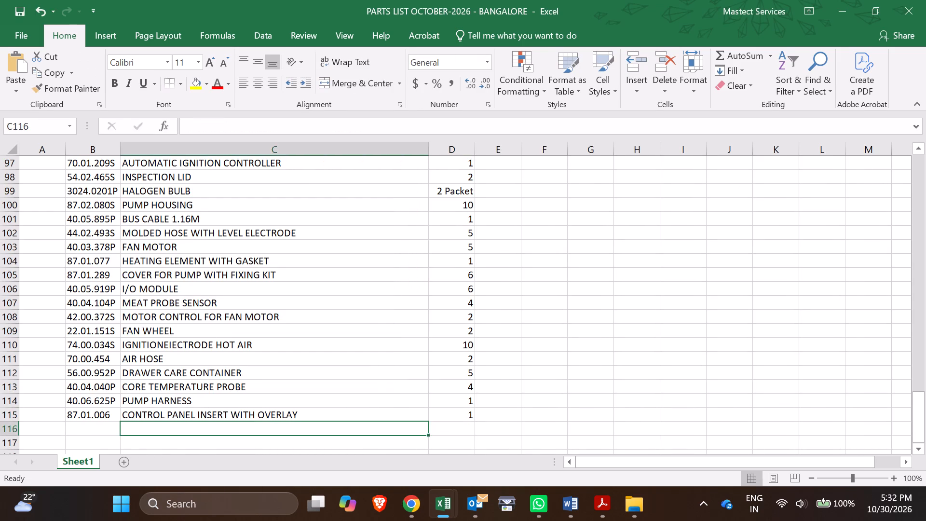
key("Left")
key("alt+Tab")
key("Down")
key("Left")
key("Left")
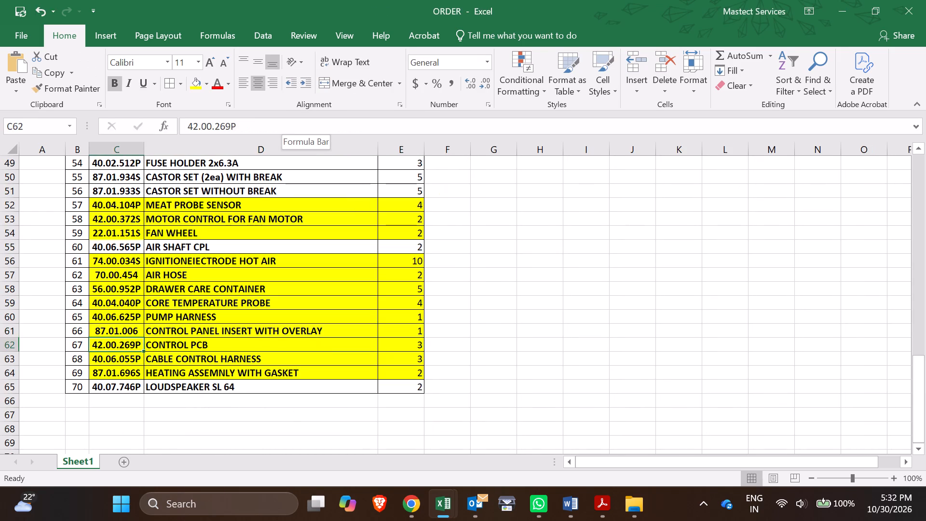
triple_click(289, 125)
key("ctrl+c")
key("alt+Tab")
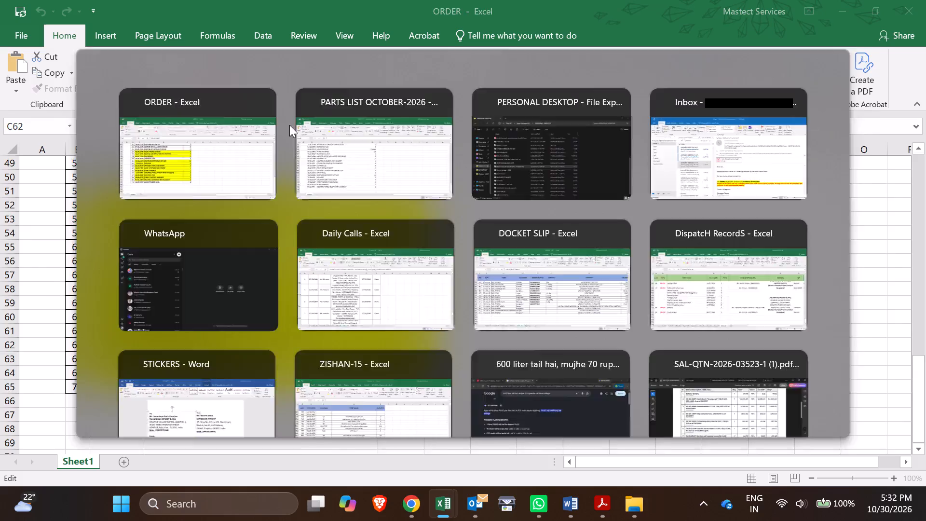
key("ctrl+v")
key("Return")
Copy the part name CONTROL PCB from the ORDER workbook as plain text into C116 of the Bangalore list.
key("Up")
key("Right")
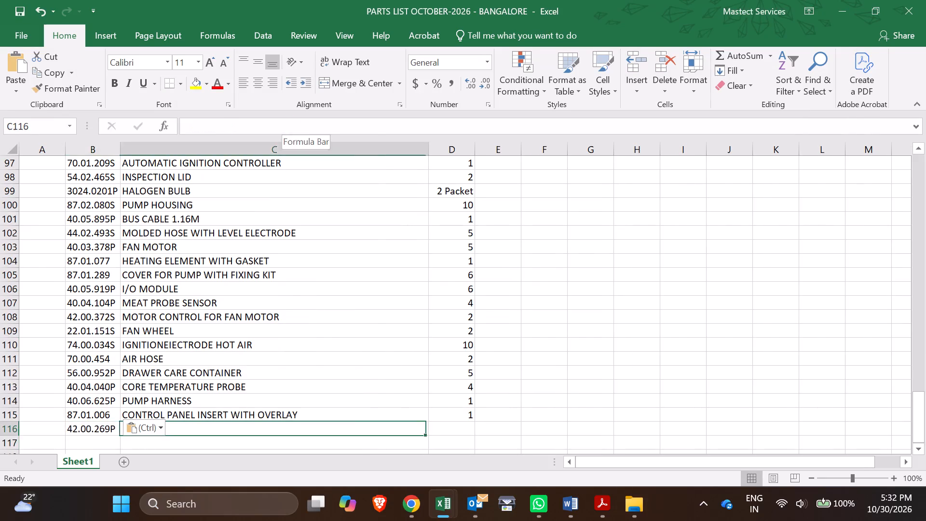
key("alt+Tab")
key("Right")
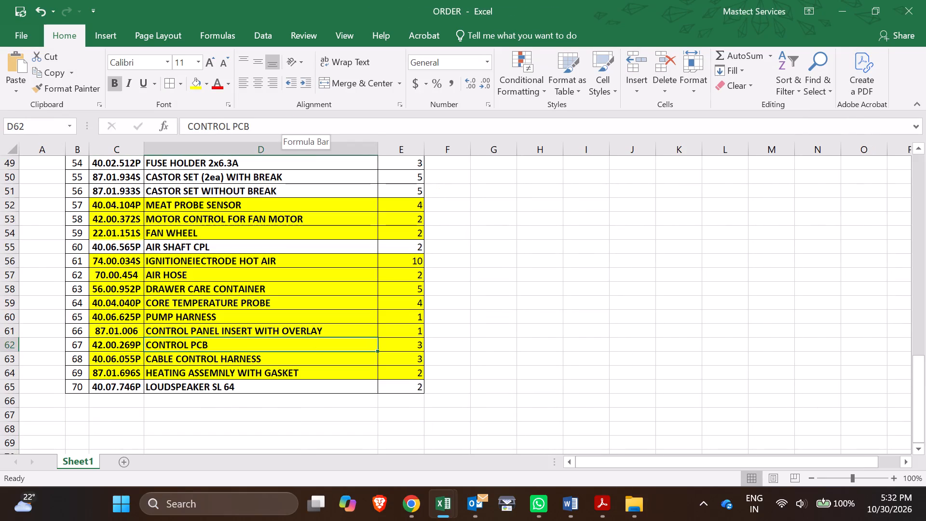
triple_click(289, 125)
key("ctrl+c")
key("alt+Tab")
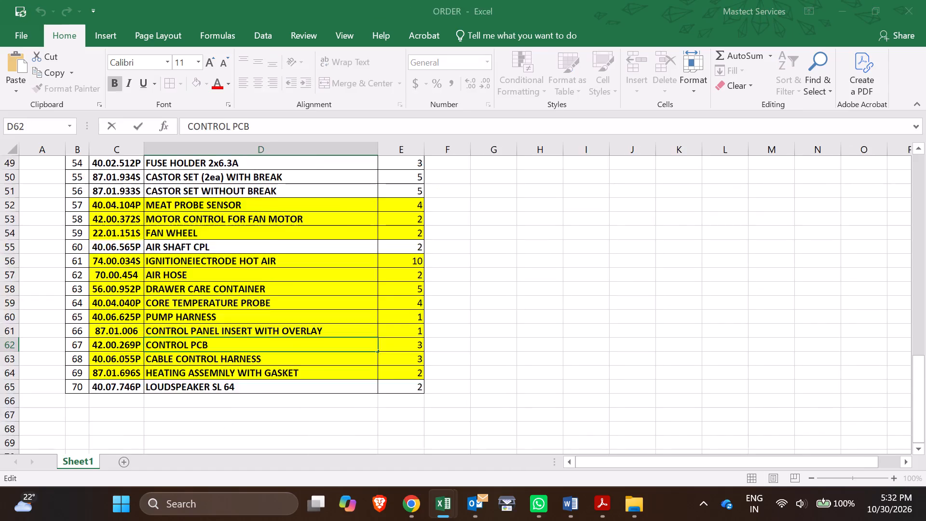
key("ctrl+v")
key("Return")
Enter the ORDER quantity of 3 for CONTROL PCB in D116 of the Bangalore list.
key("Up")
key("Right")
key("alt+Tab")
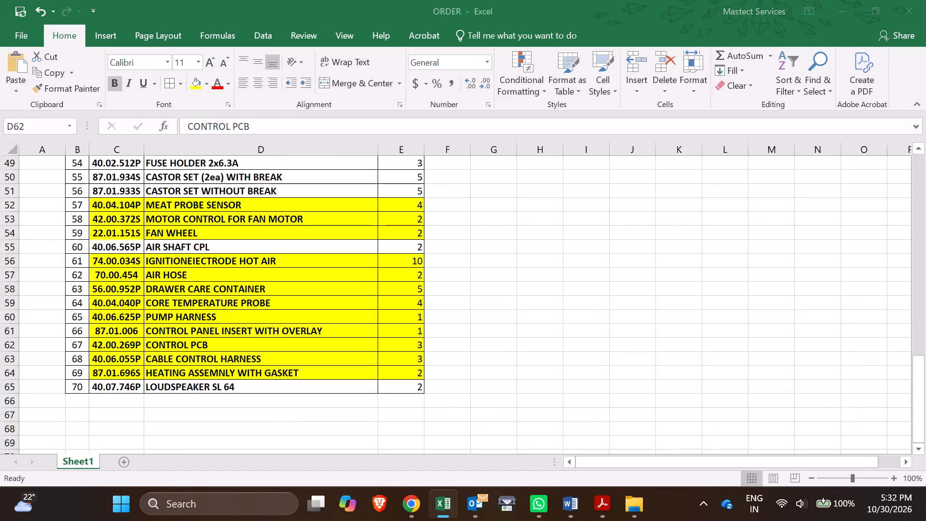
key("Right")
key("alt+Tab")
key("3")
key("Return")
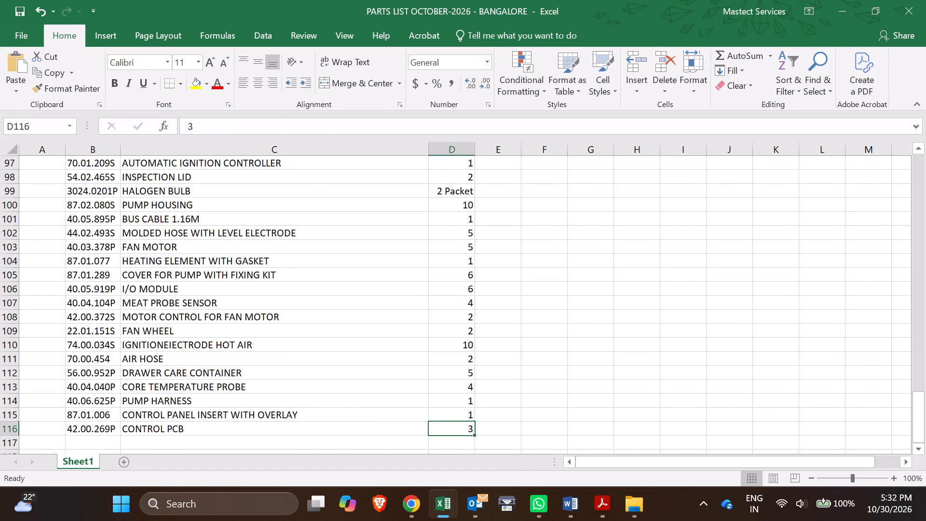
Copy the next highlighted ORDER part code, 40.06.055P, as plain text into B117 of the Bangalore list.
key("Left")
key("Left")
key("alt+Tab")
key("Down")
key("Left")
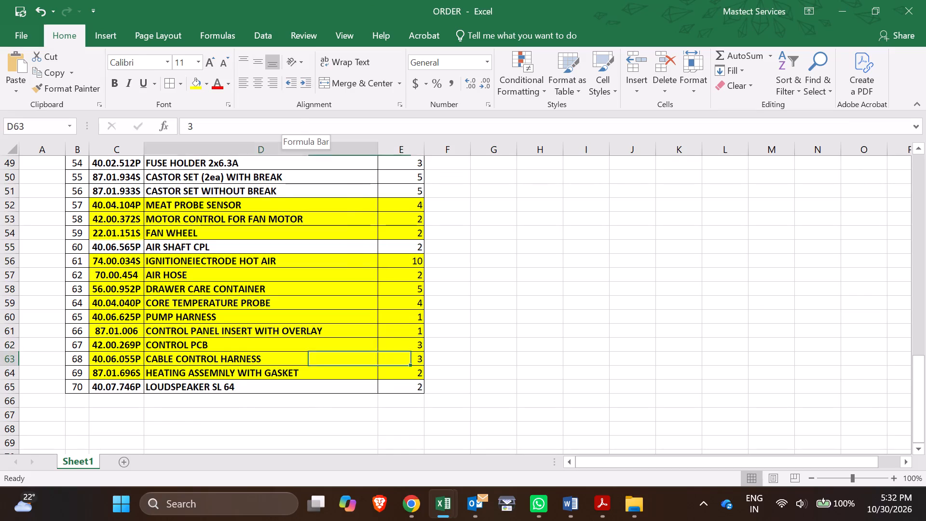
key("Left")
triple_click(289, 125)
key("ctrl+c")
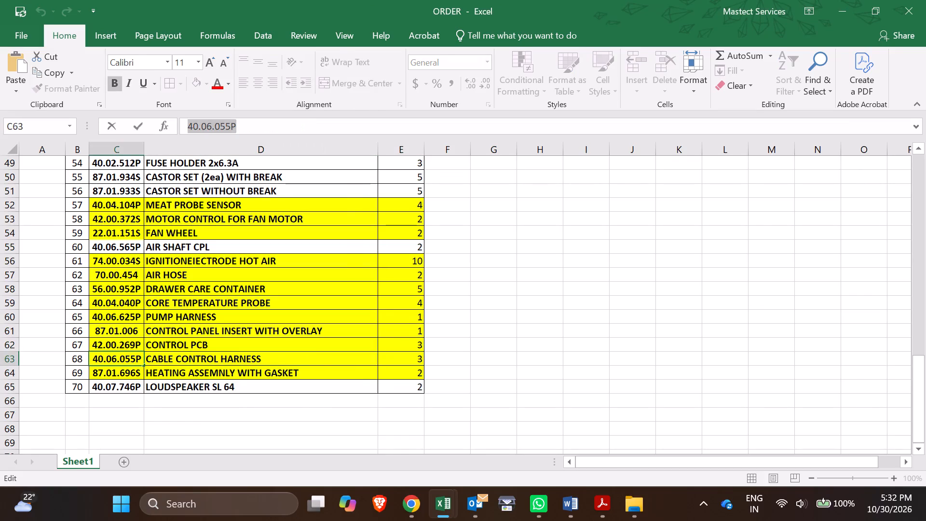
key("alt+Tab")
key("ctrl+v")
key("Return")
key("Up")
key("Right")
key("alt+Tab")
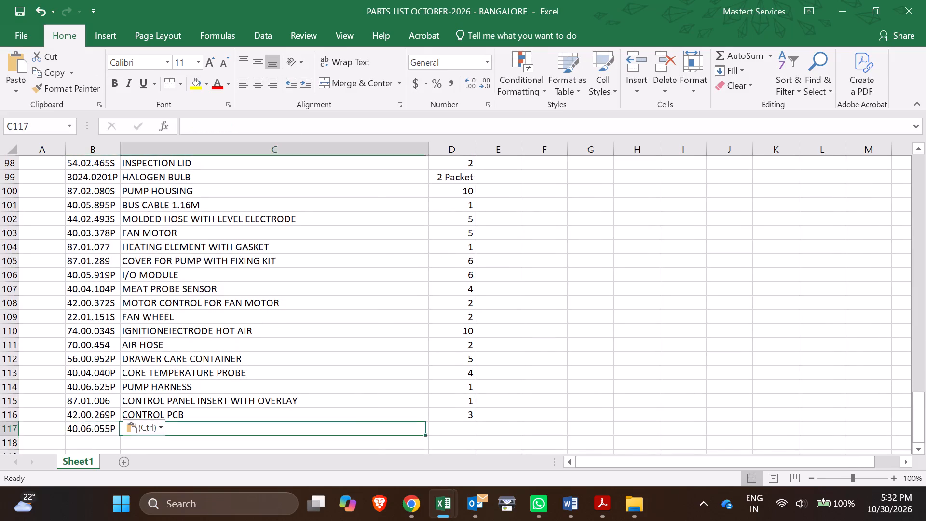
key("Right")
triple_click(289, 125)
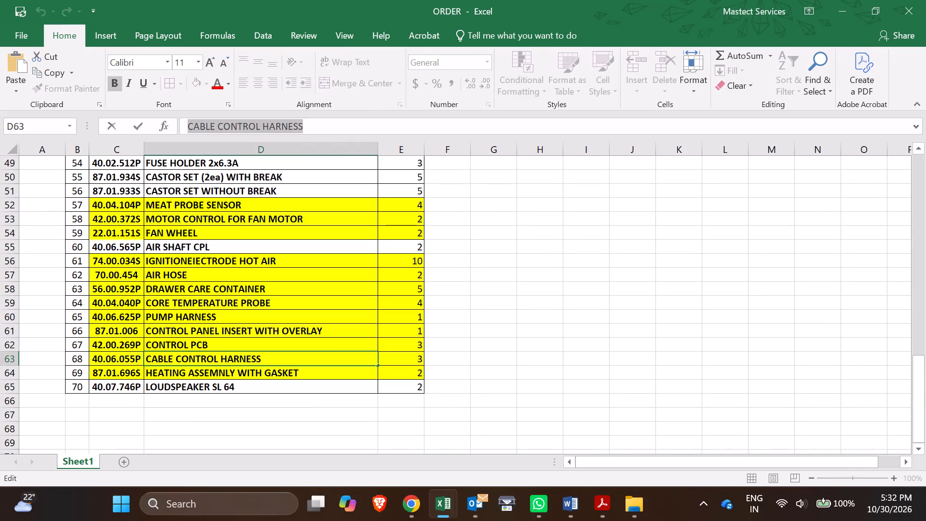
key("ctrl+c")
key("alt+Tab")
Compare the earlier rows of the Bangalore list with the last highlighted ORDER items to check for parts already listed.
key("alt+Tab")
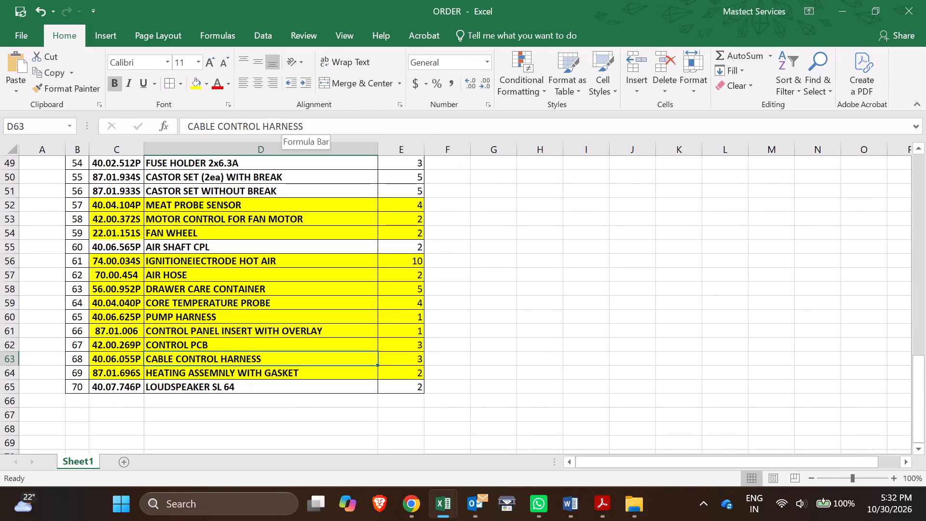
key("alt+Tab")
scroll(600, 196, "up", 7)
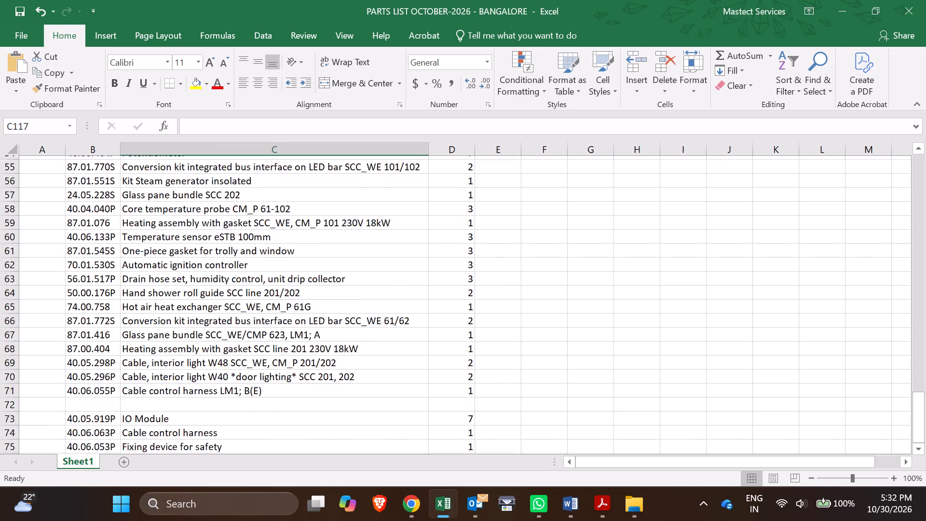
scroll(600, 196, "up", 12)
scroll(600, 196, "down", 7)
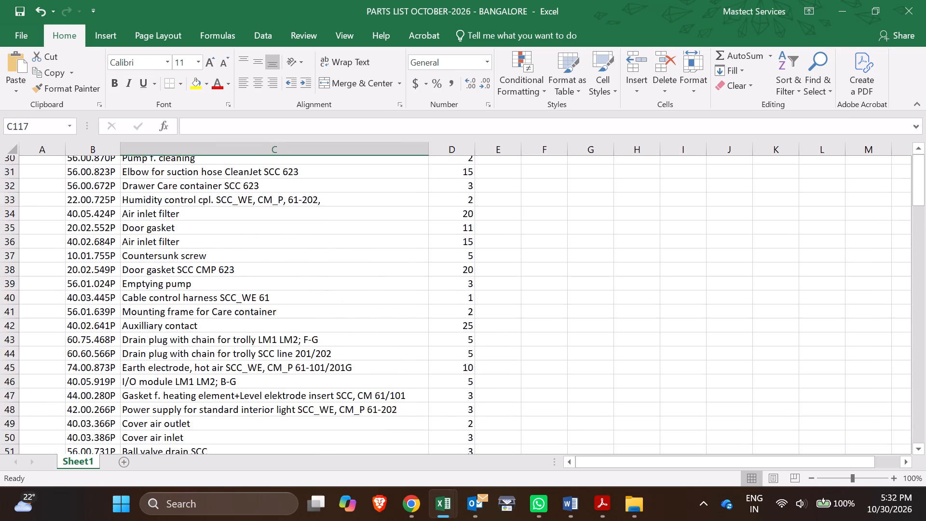
scroll(600, 196, "down", 4)
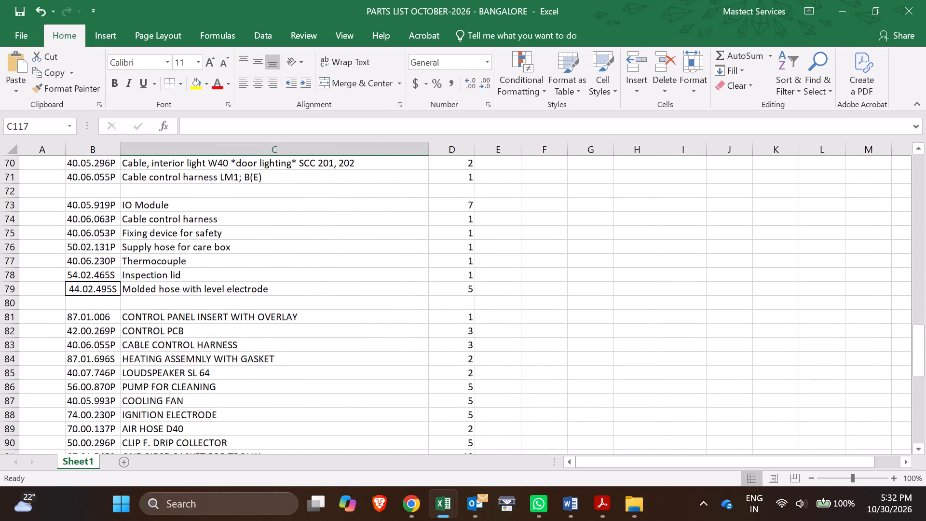
key("alt+Tab")
key("alt+Tab")
key("alt+Tab")
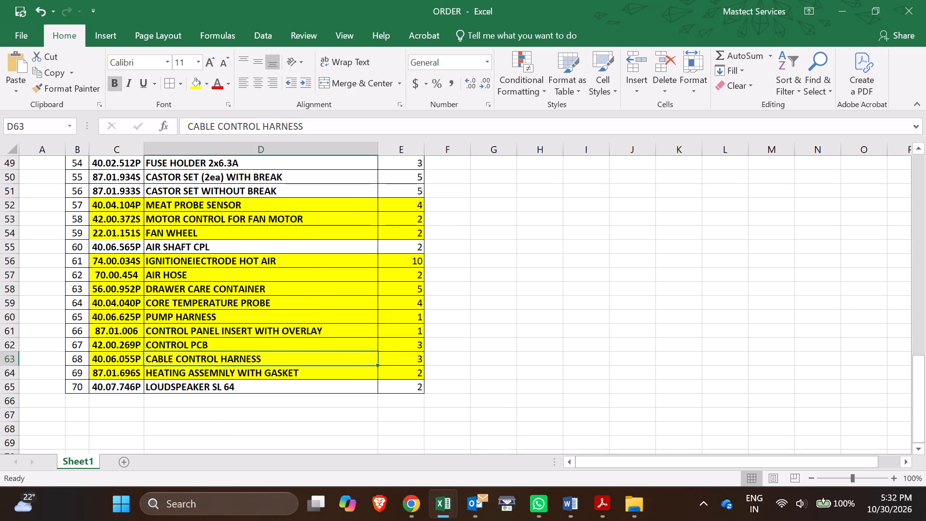
scroll(246, 337, "down", 4)
key("alt+Tab")
Clear the repeated entries 87.01.006, 42.00.269P and 40.06.055P from B115:D117 of the Bangalore list and save the workbook.
scroll(246, 337, "down", 1)
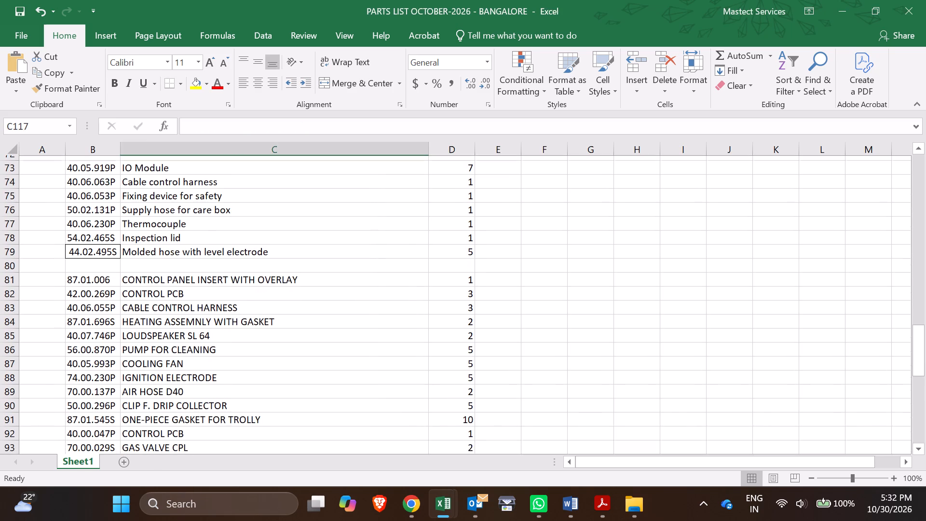
scroll(246, 337, "down", 10)
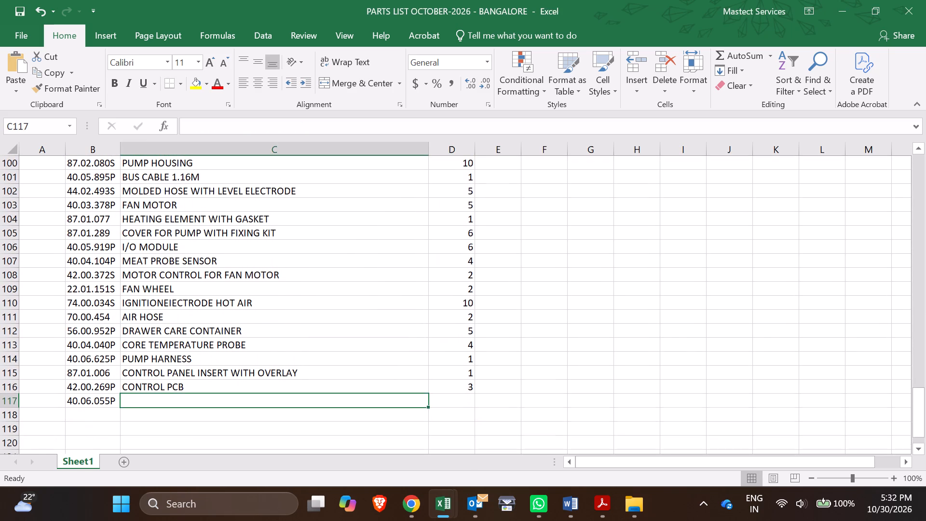
scroll(246, 337, "down", 1)
left_click(108, 370)
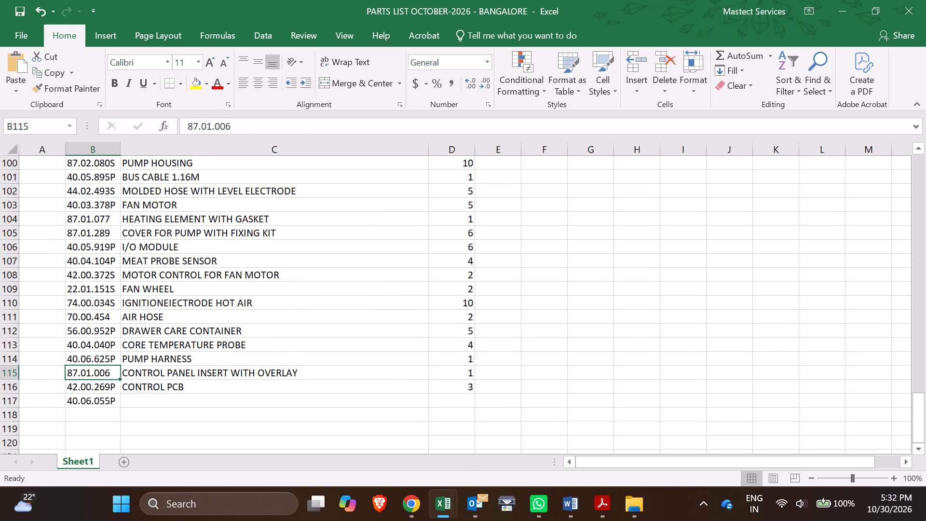
key("shift+Down")
key("shift+Down")
key("shift+Right")
key("shift+Right")
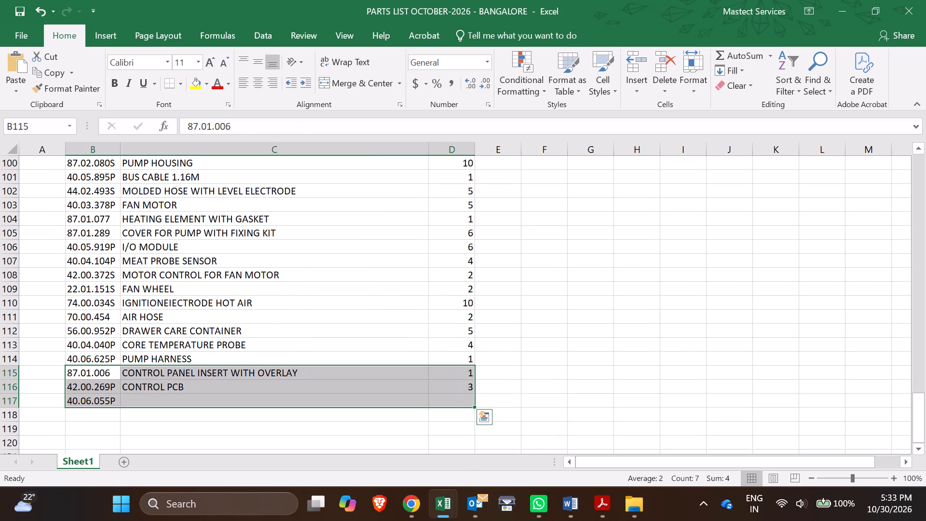
key("Delete")
key("Return")
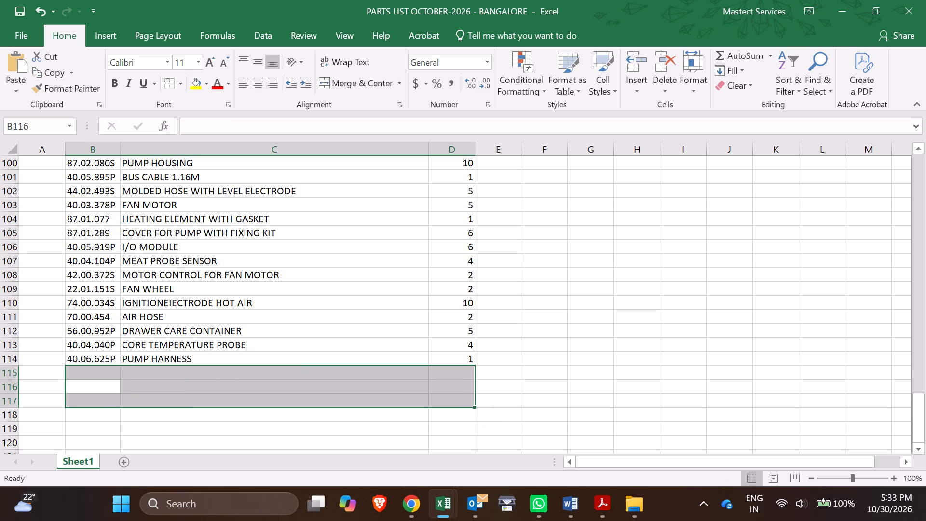
left_click(108, 370)
key("ctrl+s")
key("ctrl+s")
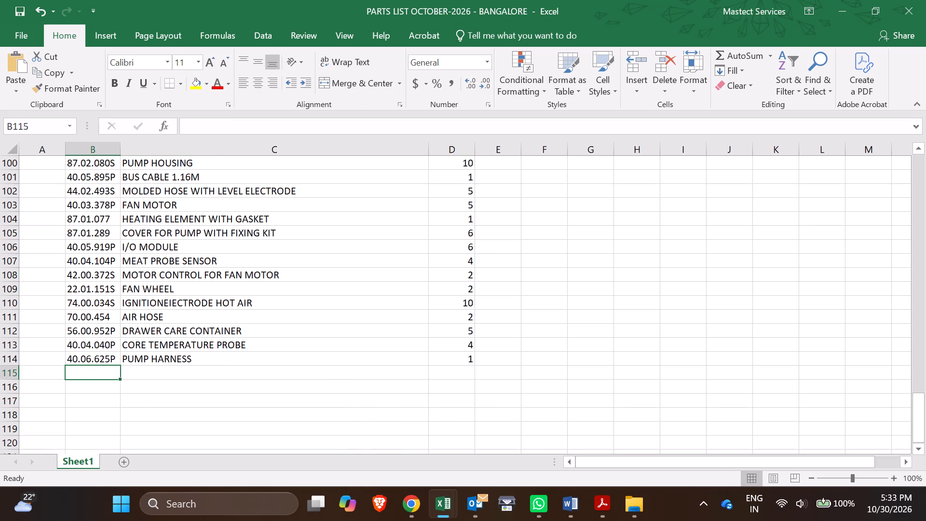
Check the Bangalore list for parts entered twice, comparing the IO Module entry in row 73 with the rows further down.
scroll(223, 362, "up", 6)
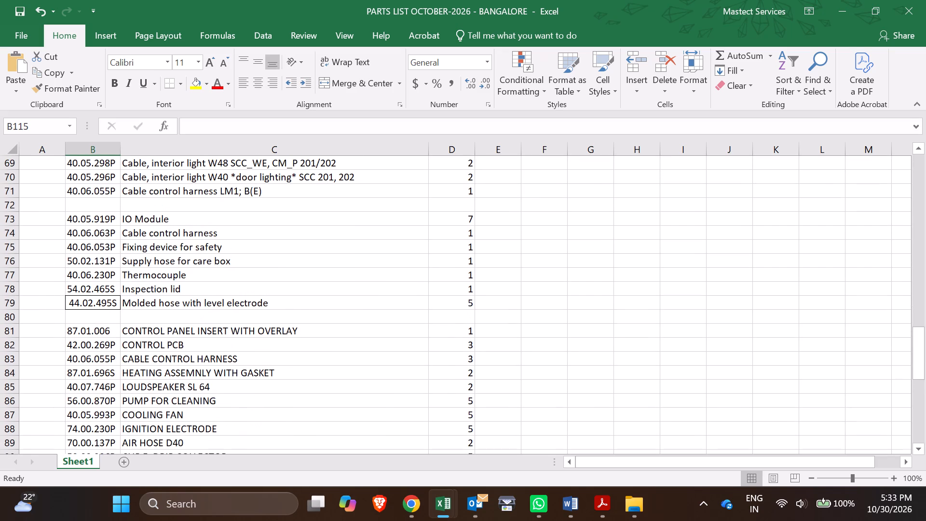
scroll(223, 362, "up", 2)
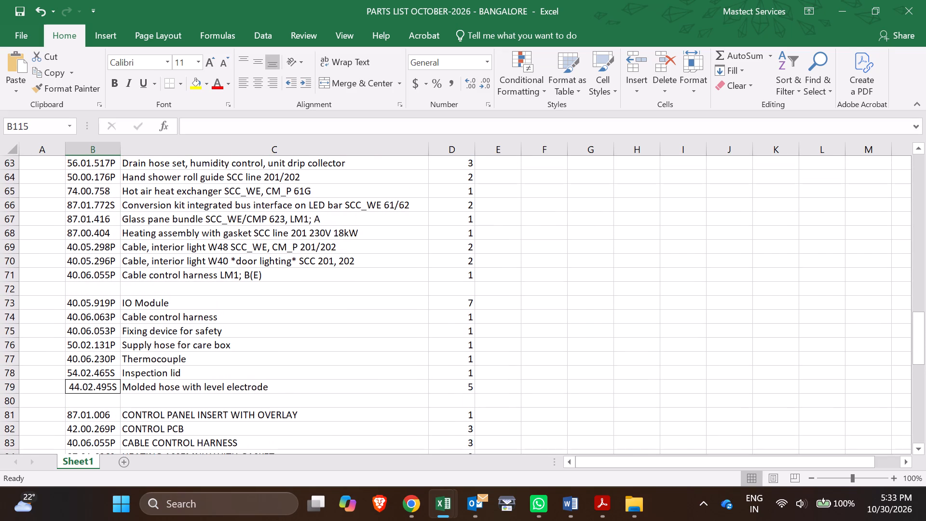
scroll(223, 362, "up", 1)
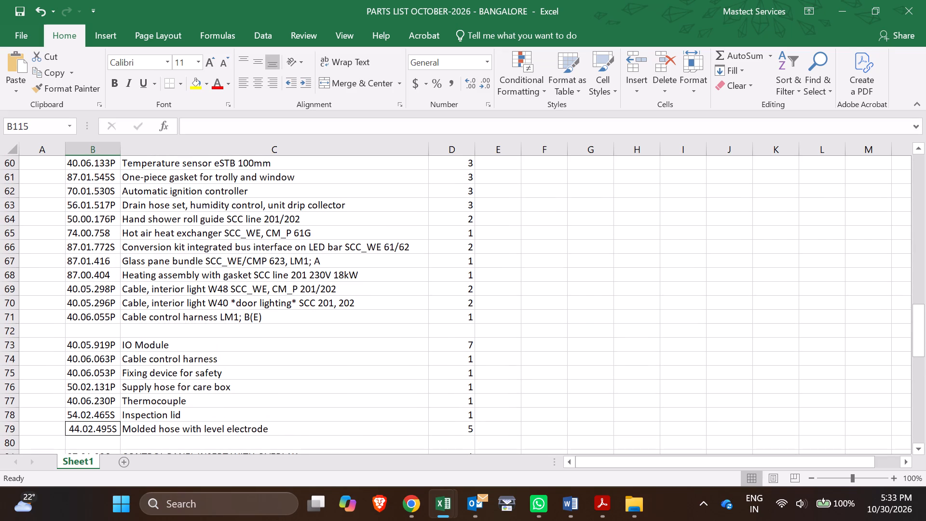
scroll(308, 357, "down", 2)
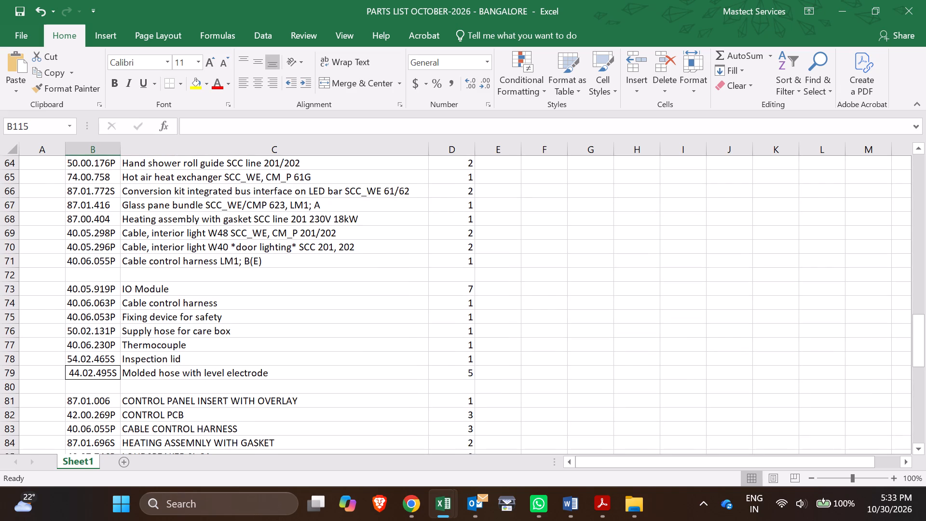
scroll(308, 357, "down", 2)
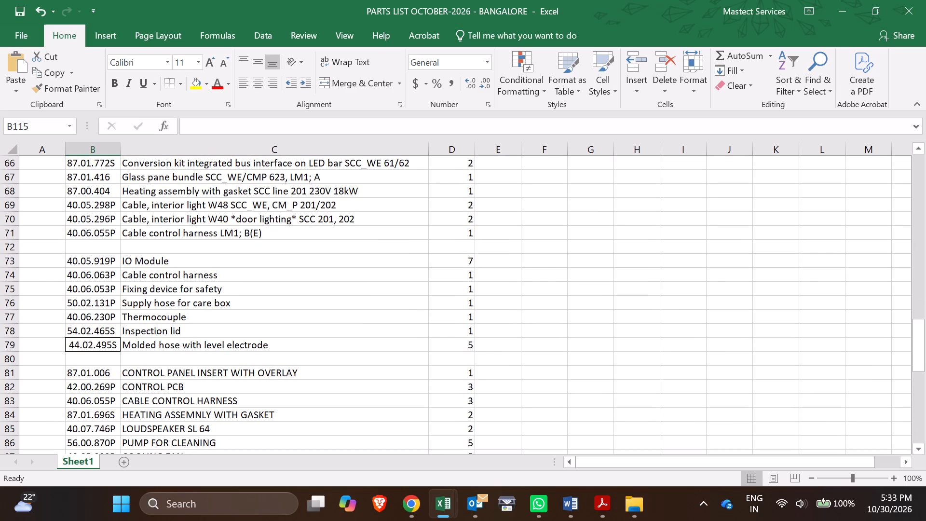
scroll(308, 357, "down", 1)
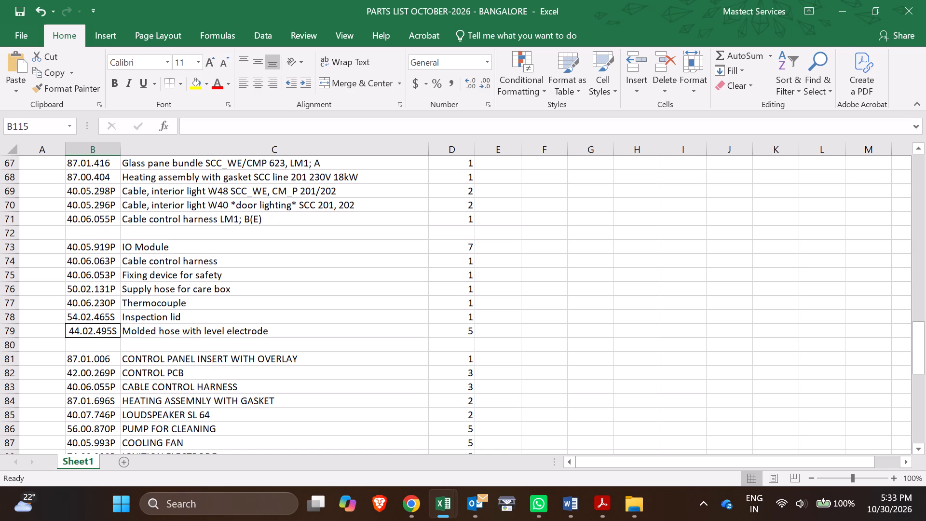
left_click(460, 247)
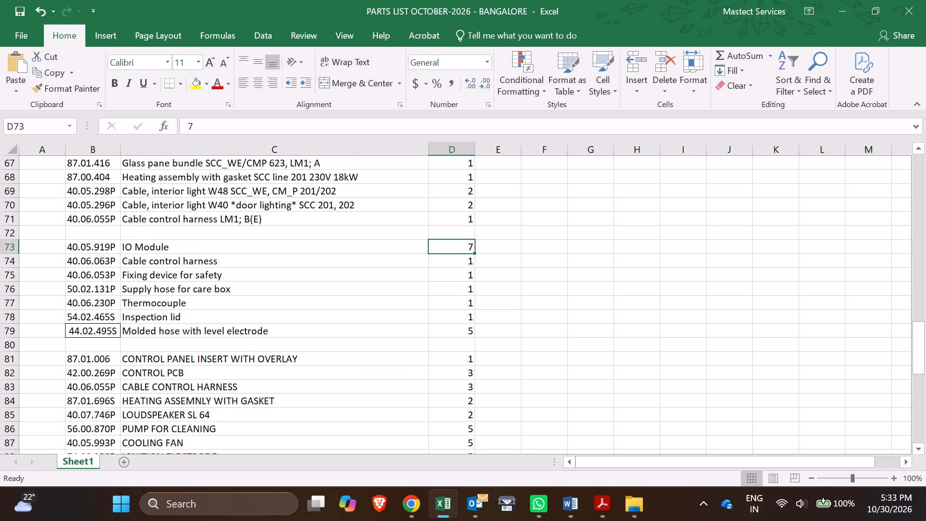
scroll(460, 247, "down", 5)
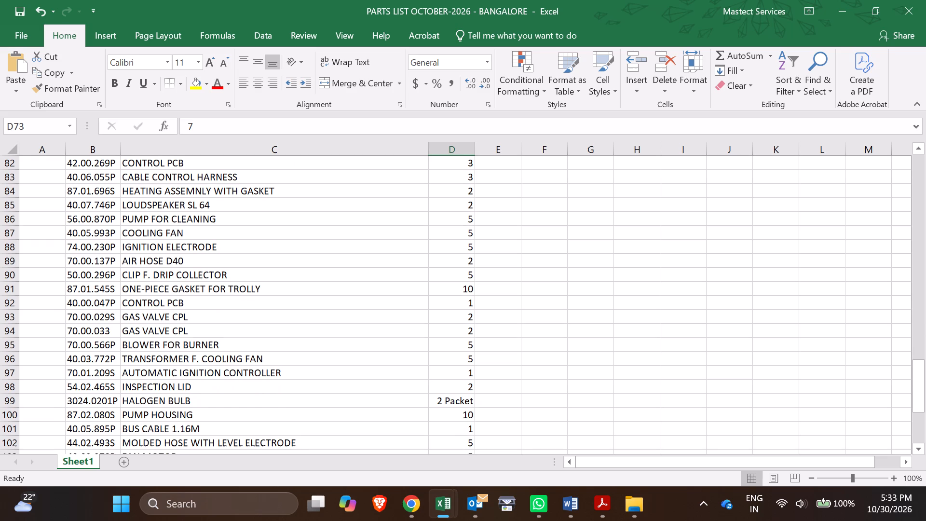
scroll(347, 277, "down", 3)
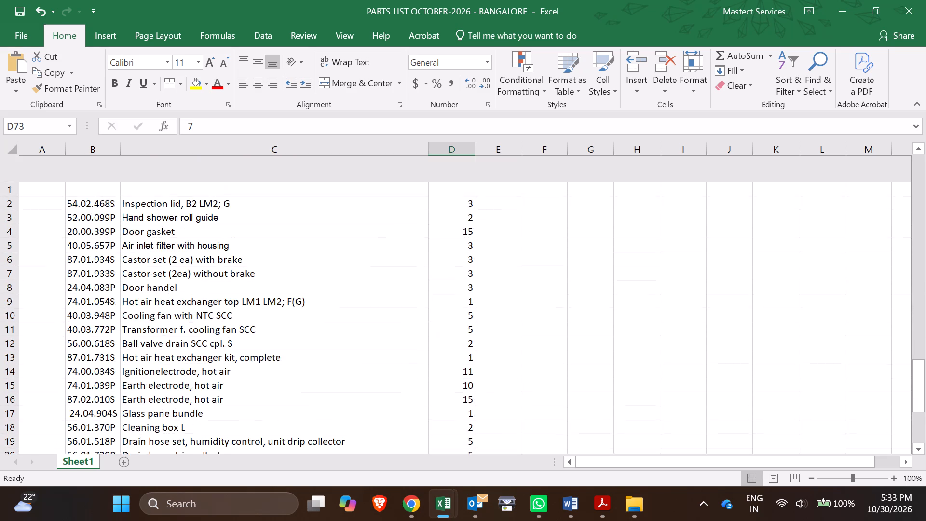
scroll(347, 277, "down", 6)
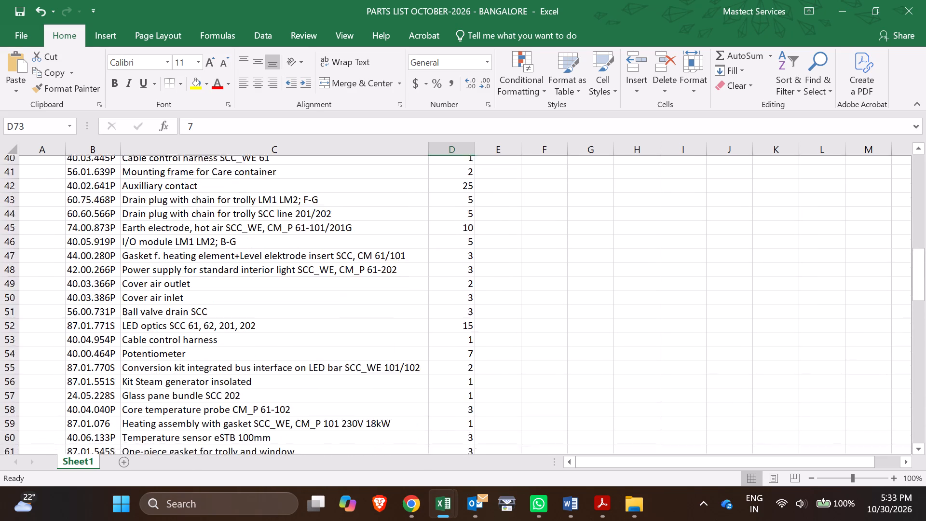
scroll(347, 277, "down", 9)
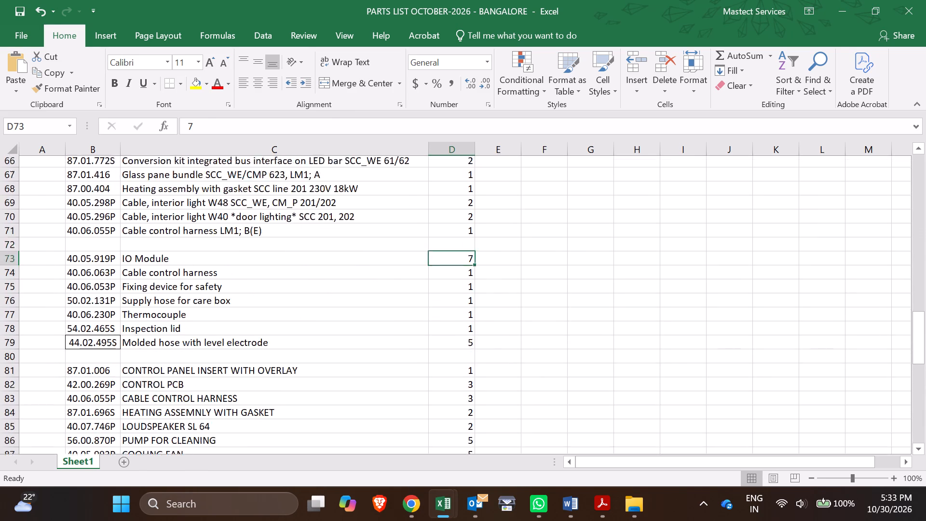
scroll(347, 277, "down", 3)
scroll(126, 362, "down", 1)
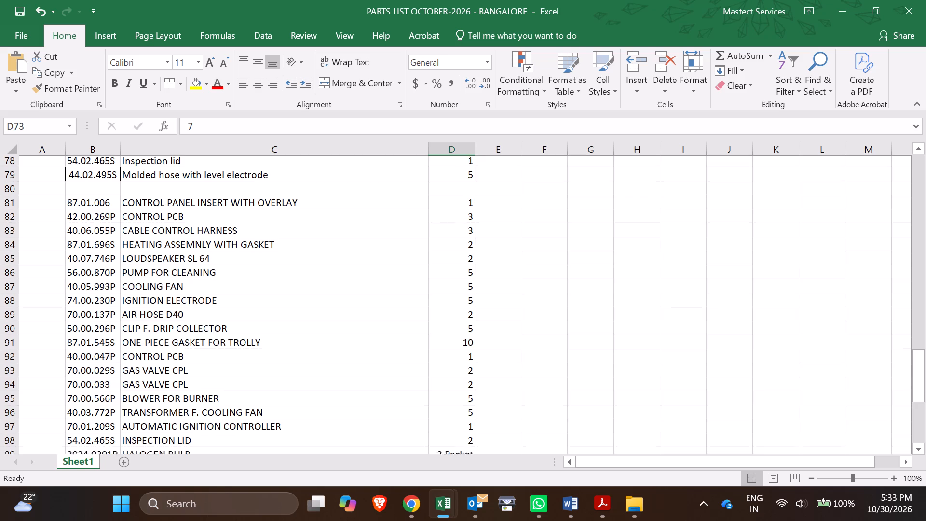
scroll(126, 362, "down", 5)
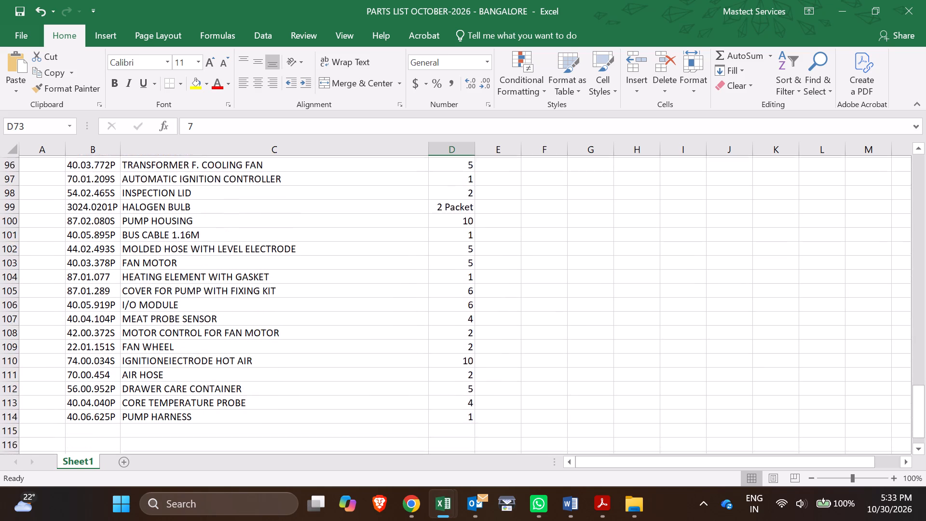
Delete the whole row 106 holding the duplicate I/O MODULE entry, 40.05.919P, and save the workbook.
scroll(126, 362, "down", 1)
left_click(150, 274)
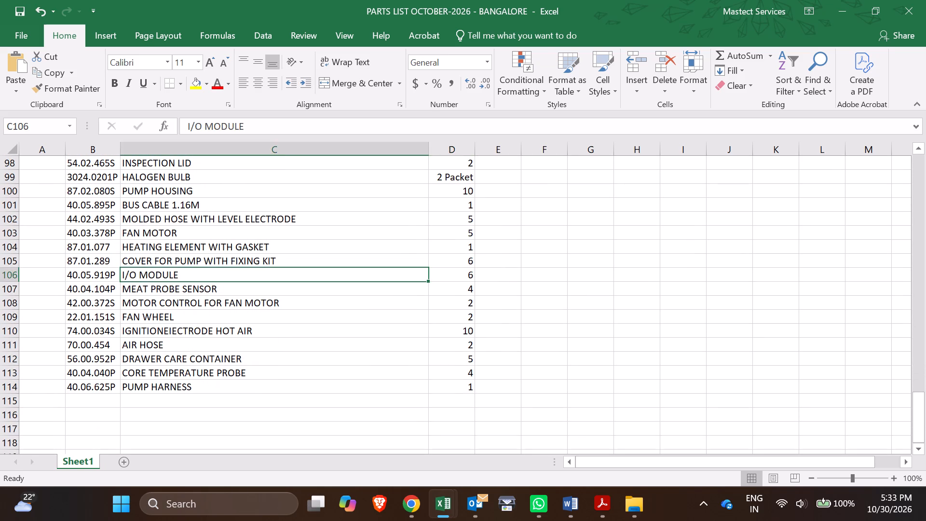
left_click(1, 275)
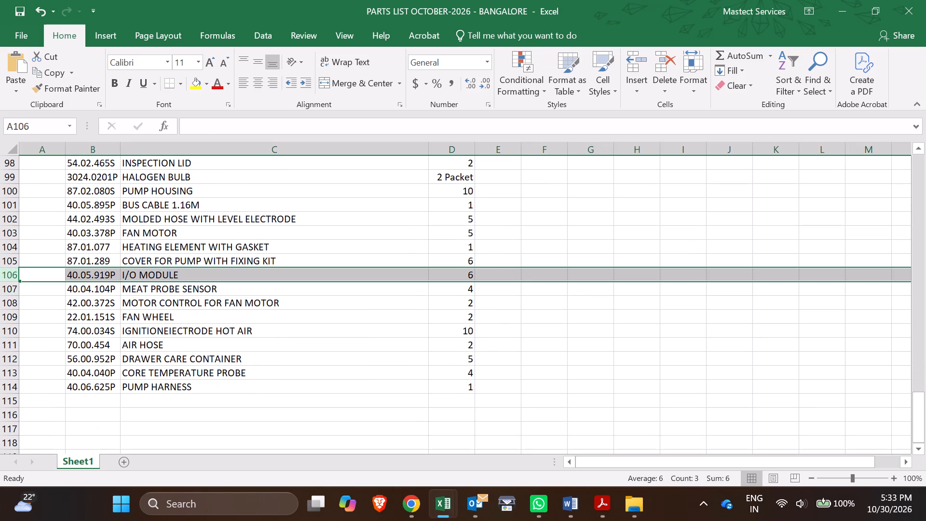
left_click(667, 65)
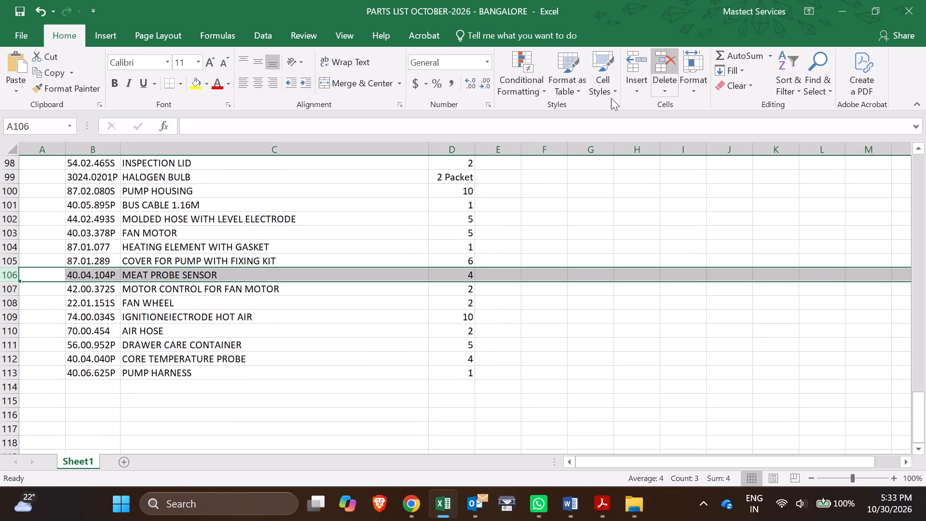
left_click(313, 262)
key("ctrl+s")
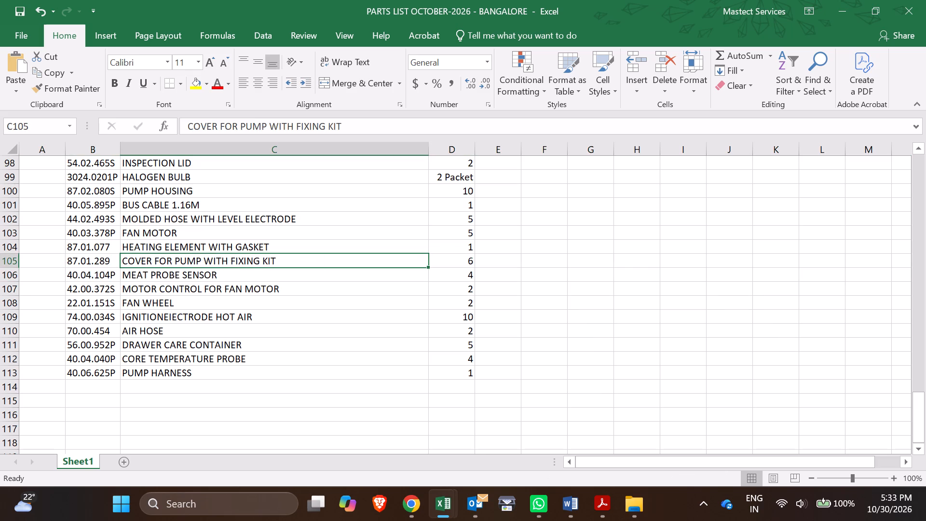
Set the quantity of IO Module 40.05.919P in D73 to 8 and save the workbook.
scroll(367, 266, "up", 5)
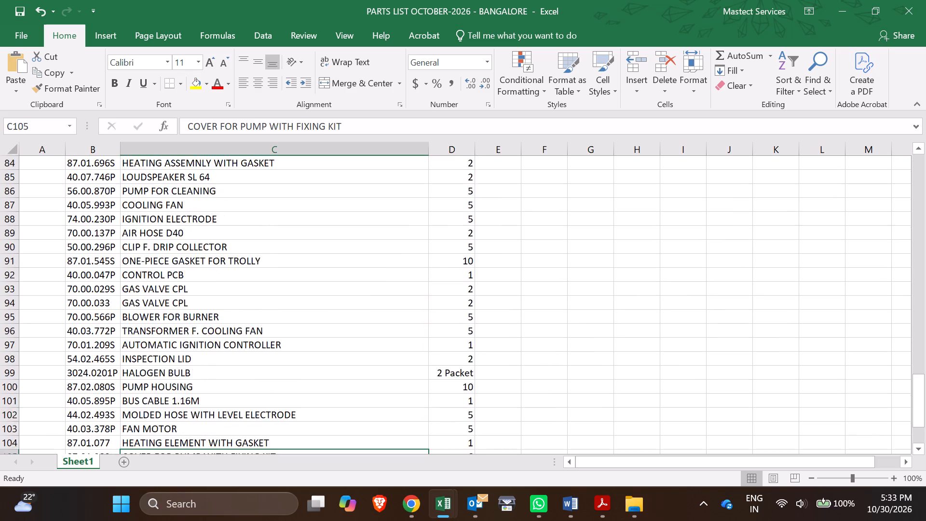
scroll(367, 266, "up", 4)
scroll(367, 266, "down", 3)
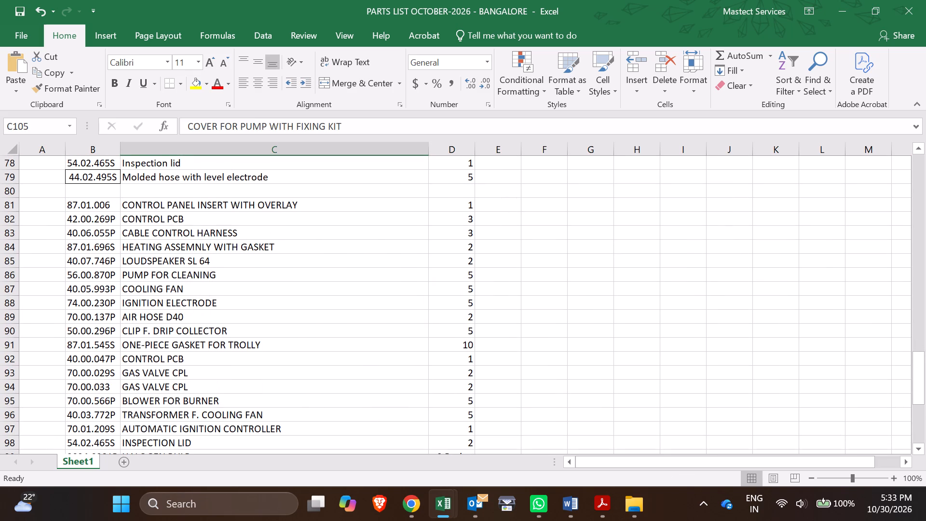
scroll(216, 232, "up", 2)
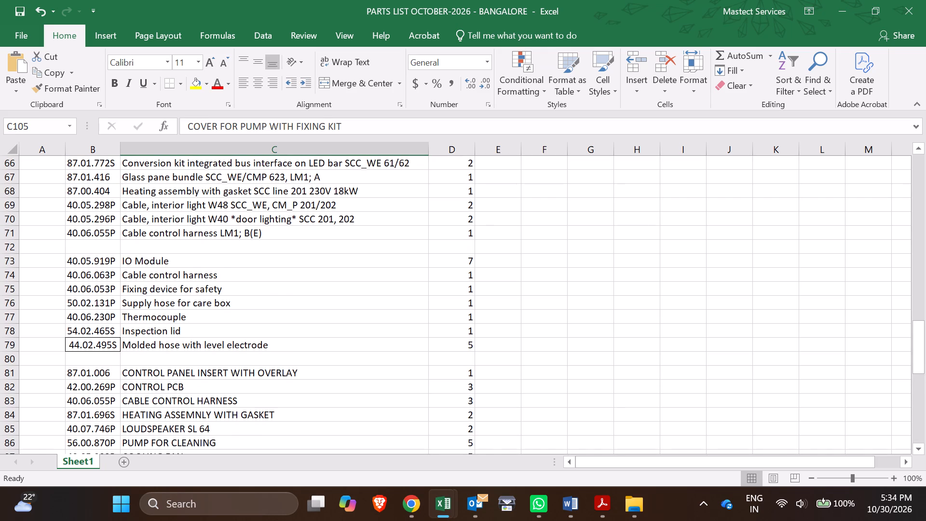
left_click(452, 262)
key("8")
key("Return")
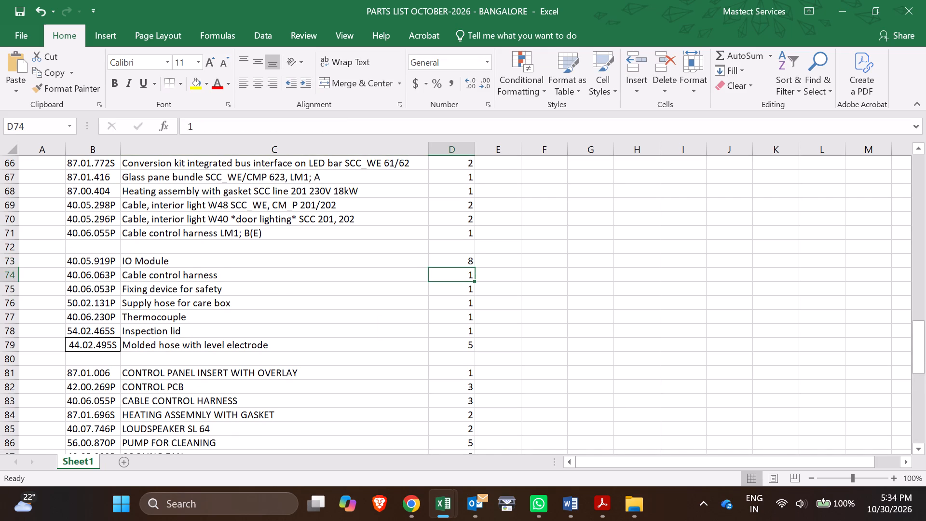
key("ctrl+s")
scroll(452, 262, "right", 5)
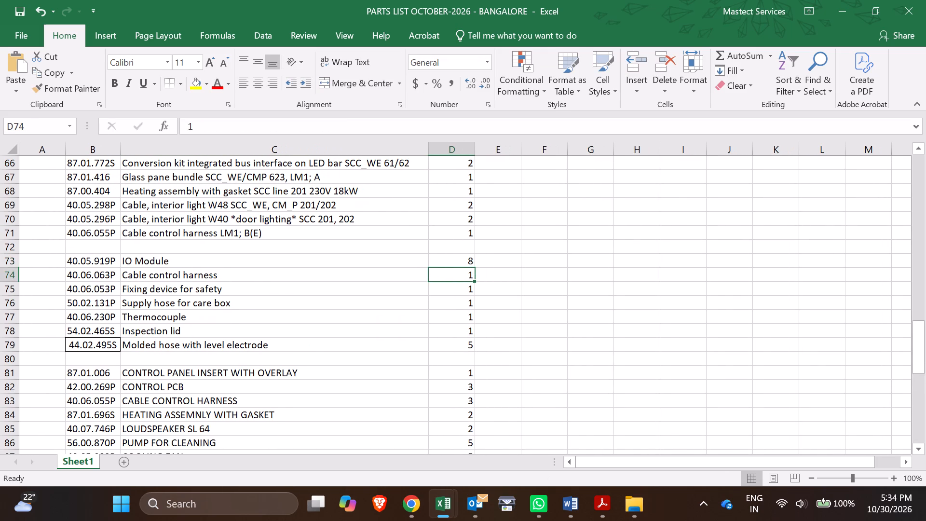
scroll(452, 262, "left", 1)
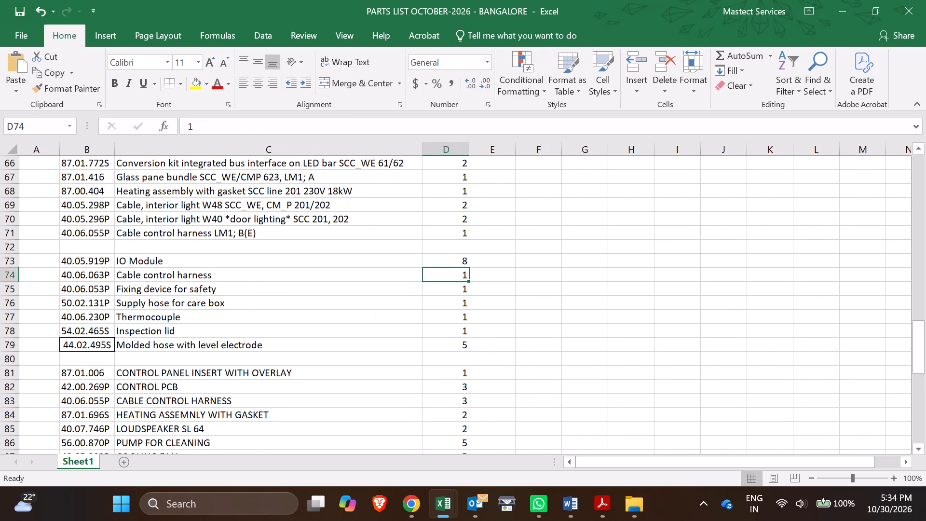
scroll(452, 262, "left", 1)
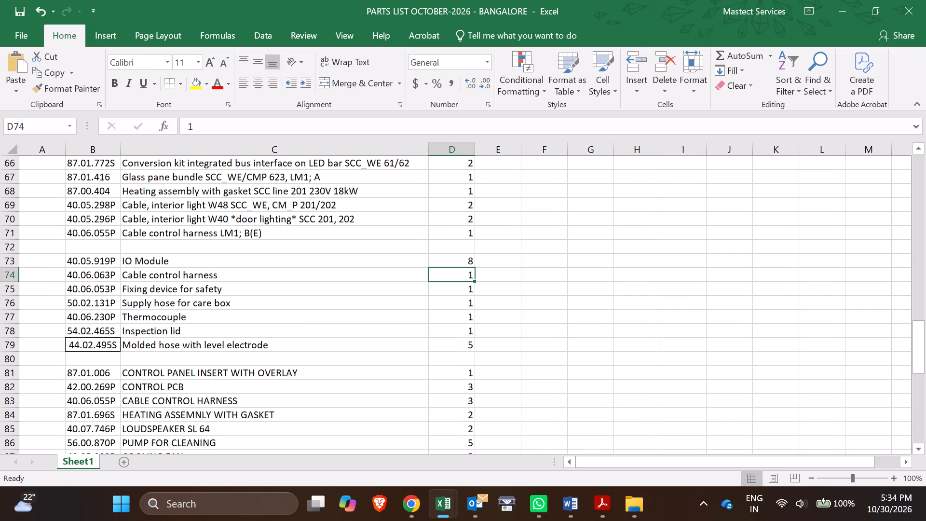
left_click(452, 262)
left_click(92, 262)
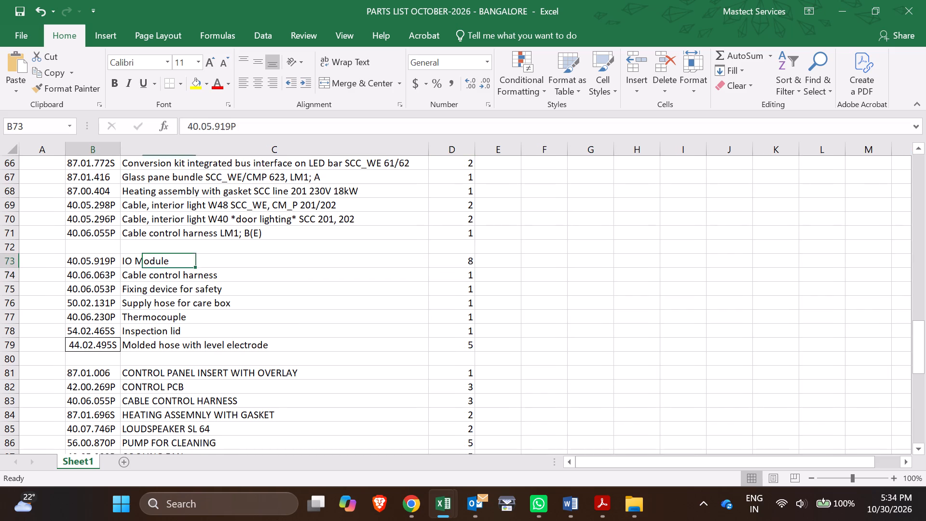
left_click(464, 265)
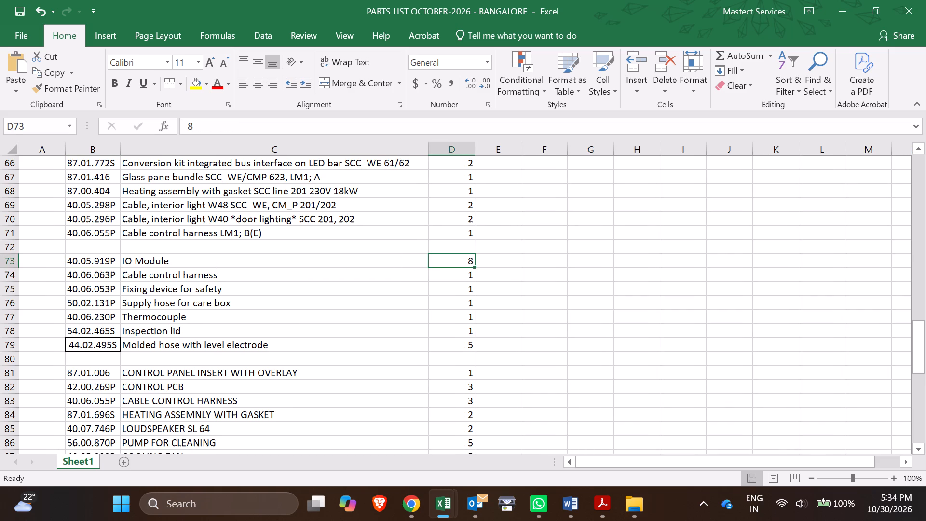